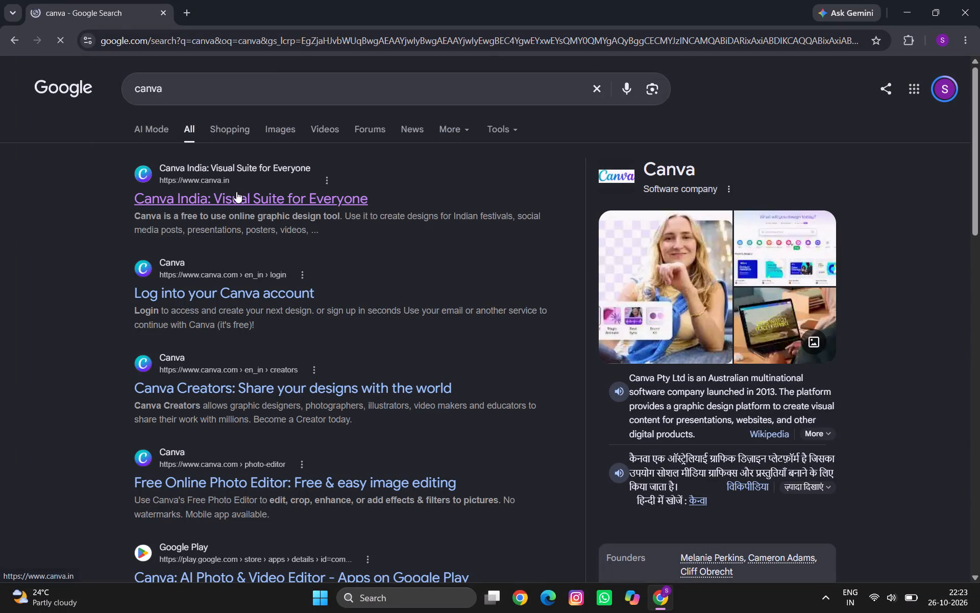
Open the Canva India: Visual Suite for Everyone website from the search results.
click(236, 192)
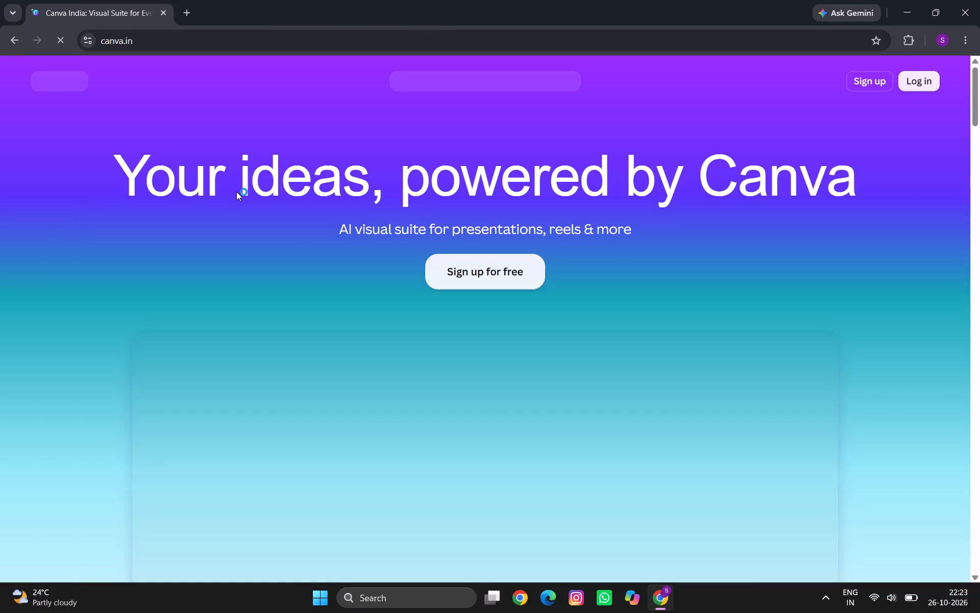
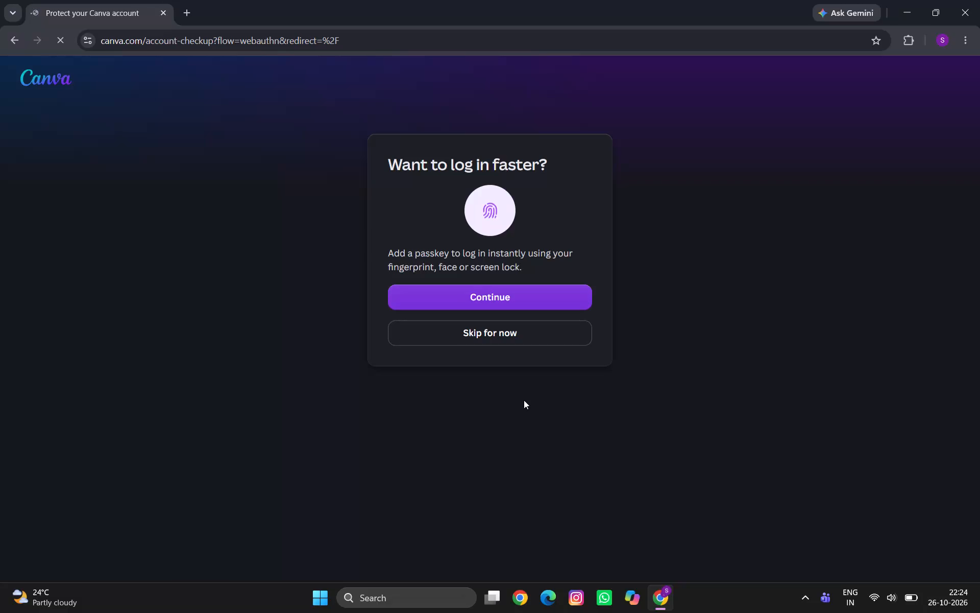
Skip the passkey setup for now and dismiss the Canva Pro free trial offer.
click(450, 332)
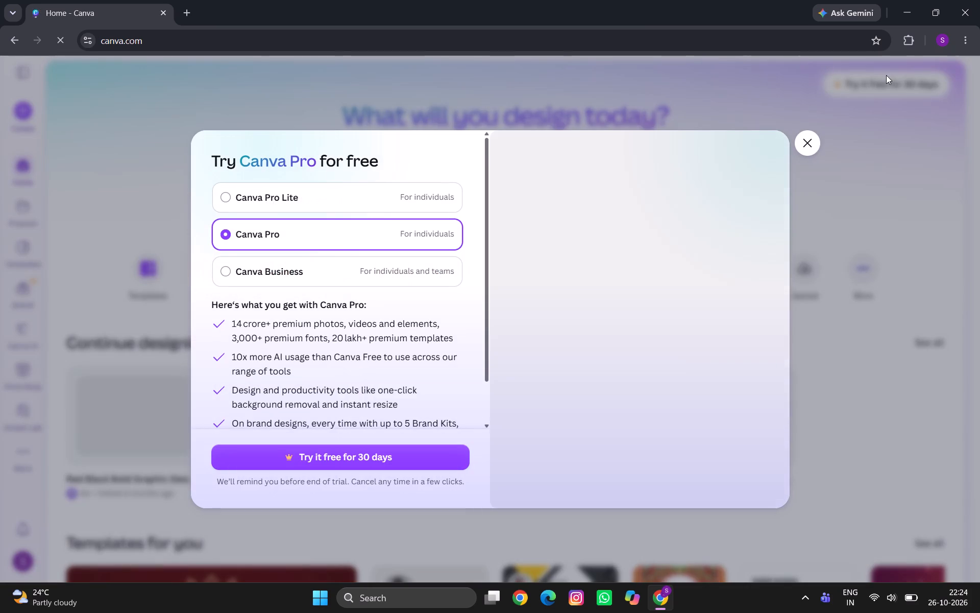
click(805, 142)
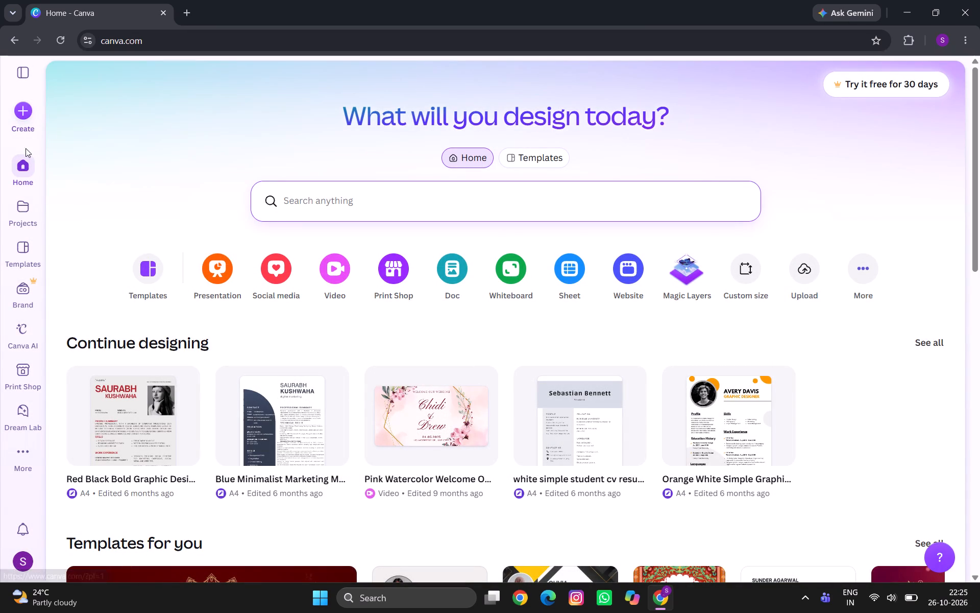
Open the Canva projects page and look through its contents.
click(24, 206)
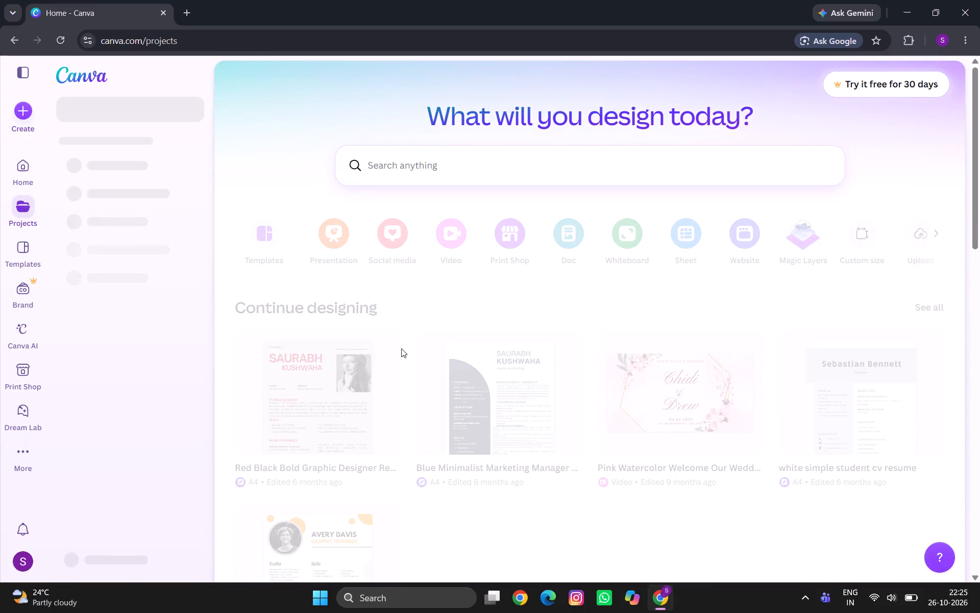
scroll(442, 421, down, 9)
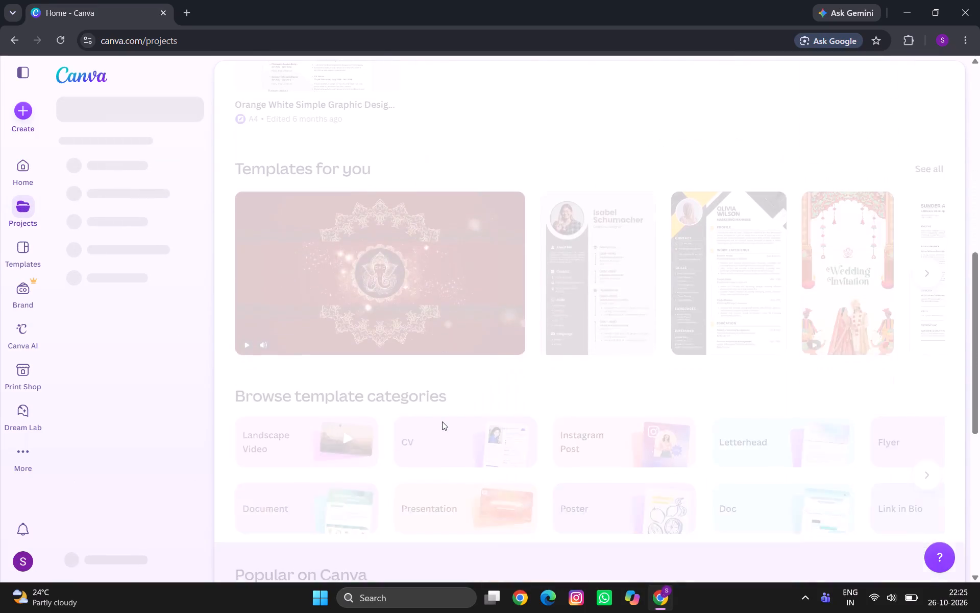
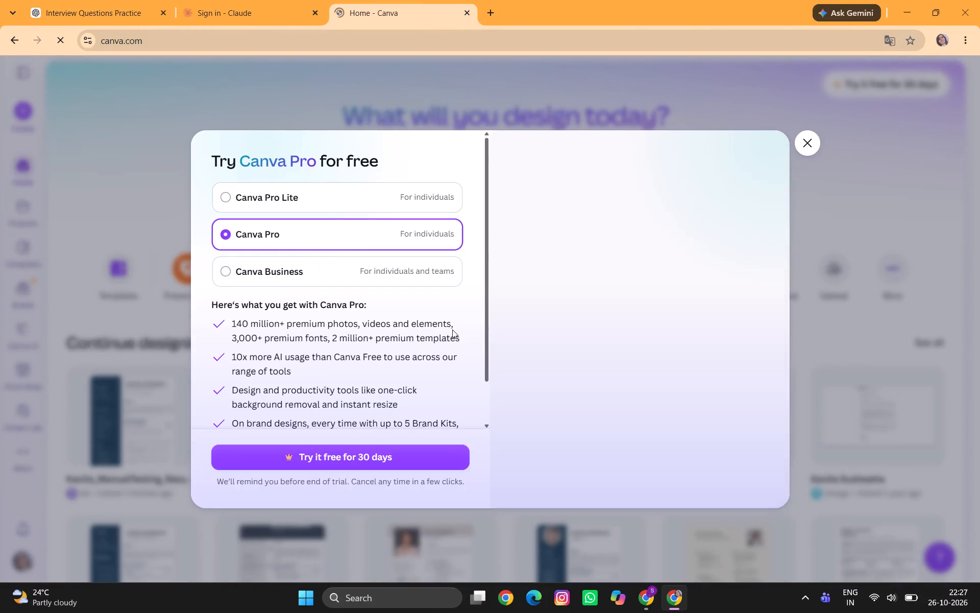
Dismiss the Canva Pro trial offer and open the first ManualTesting resume under Continue designing.
click(804, 152)
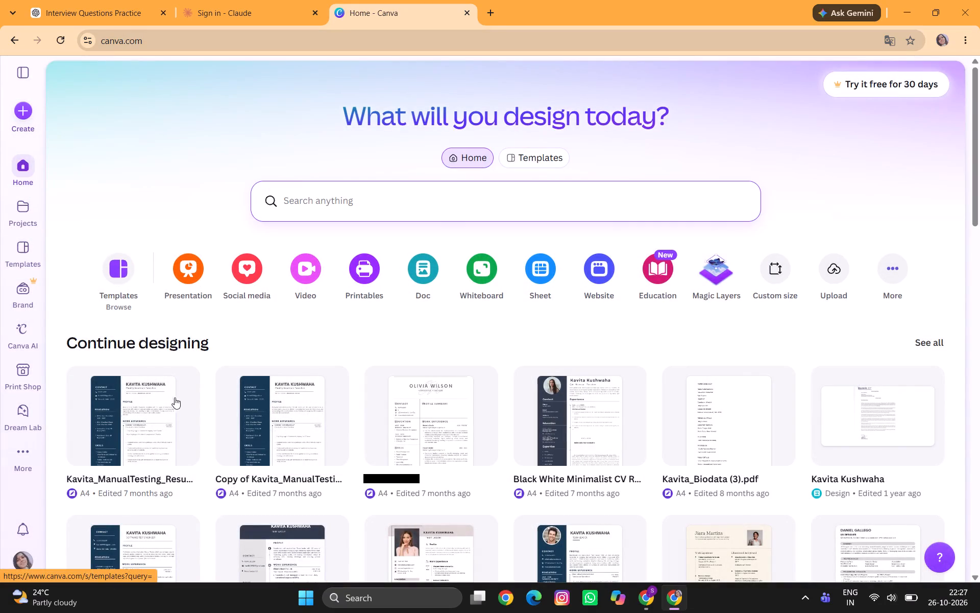
click(135, 425)
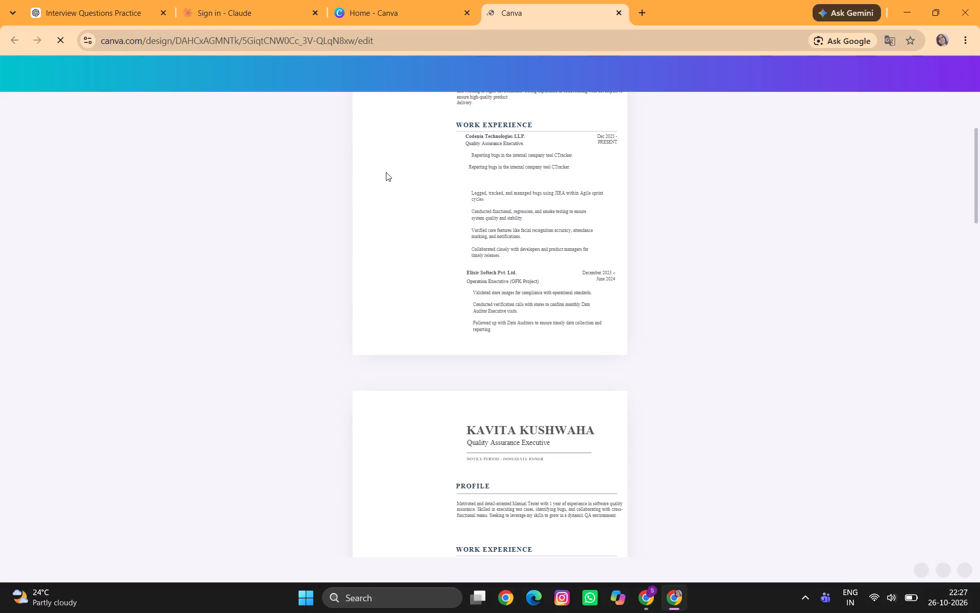
Delete the MBA | Glocal University entry's text from the Education section on page 1.
scroll(430, 270, up, 3)
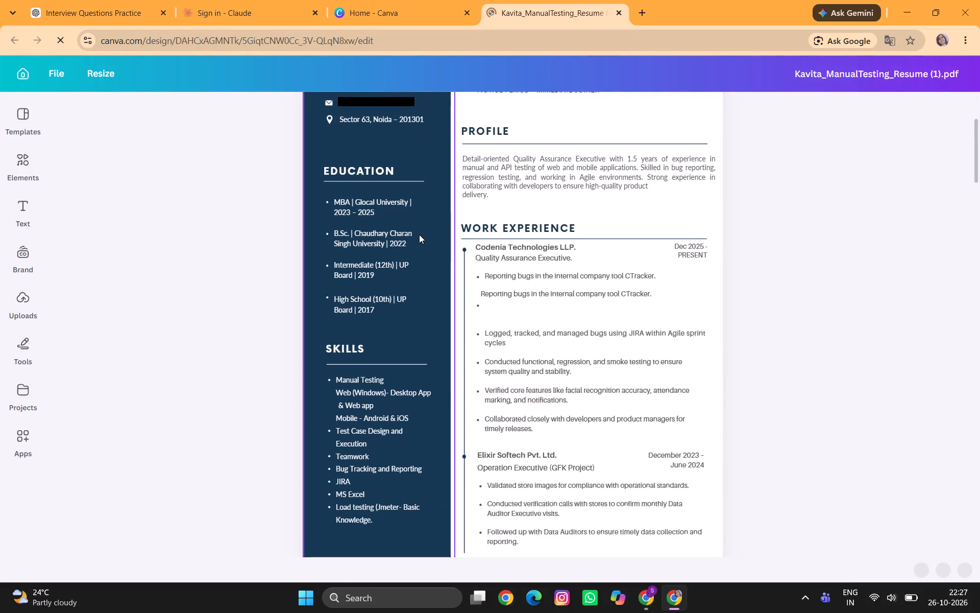
click(375, 210)
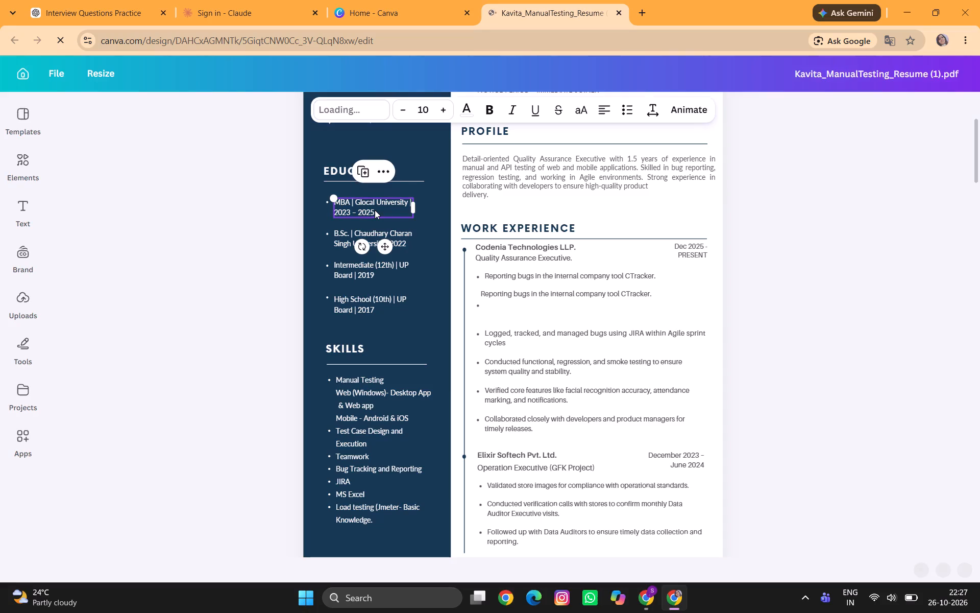
click(384, 209)
key(BackSpace)
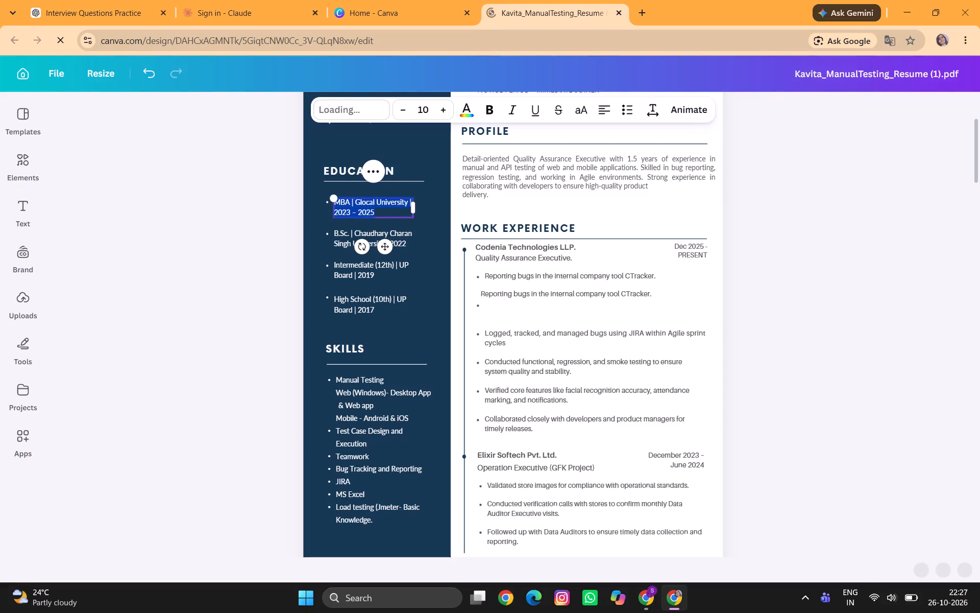
key(BackSpace)
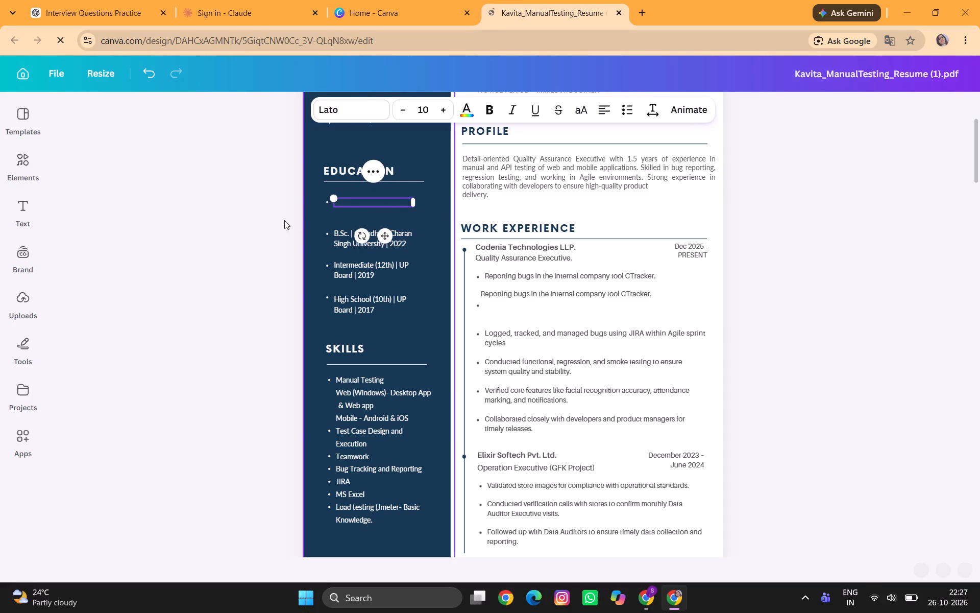
click(254, 209)
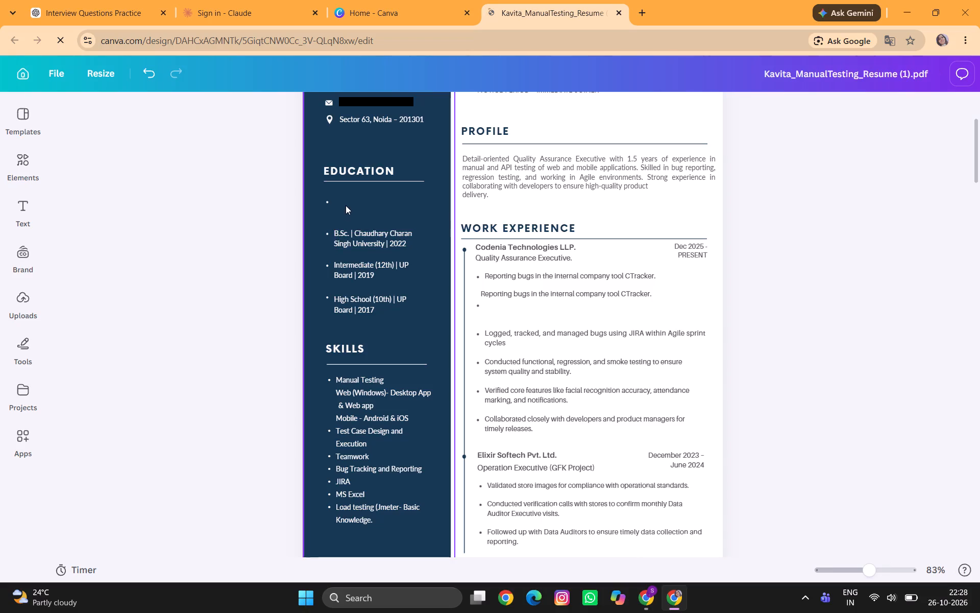
Move the B.Sc. entry up beside the first Education bullet, keeping its left edge aligned with the other entries.
click(349, 225)
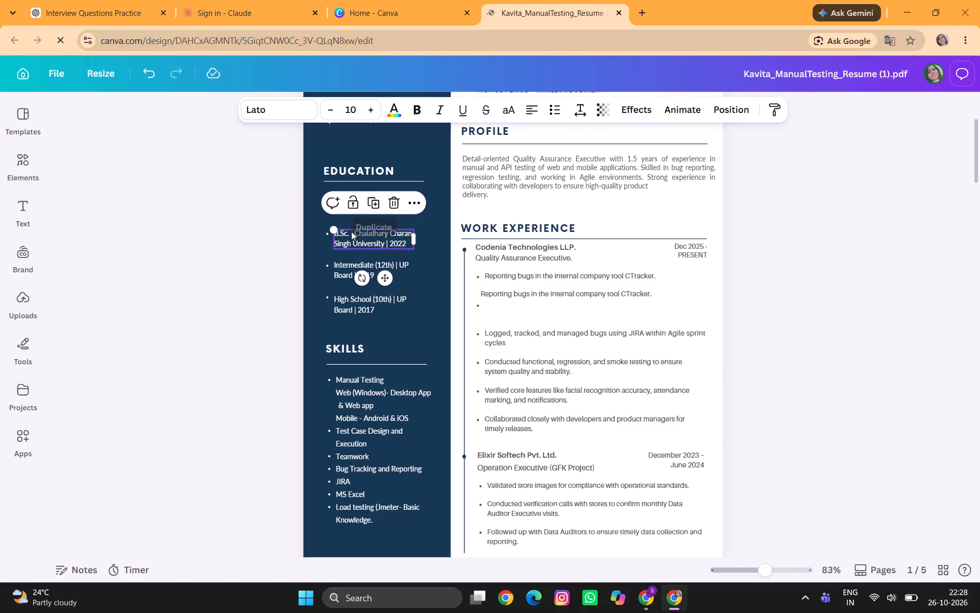
drag(377, 240, 377, 191)
drag(360, 186, 360, 192)
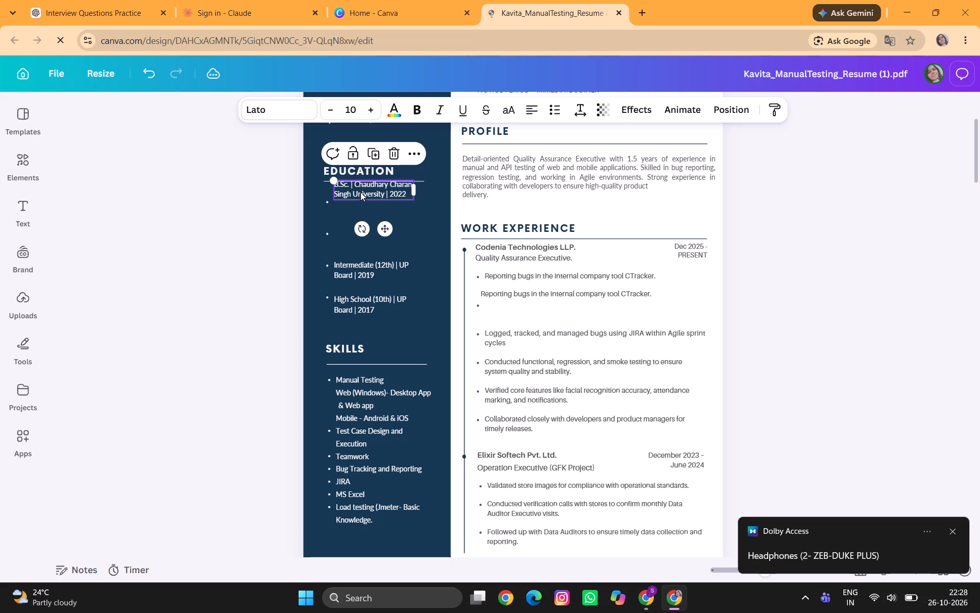
drag(360, 192, 362, 202)
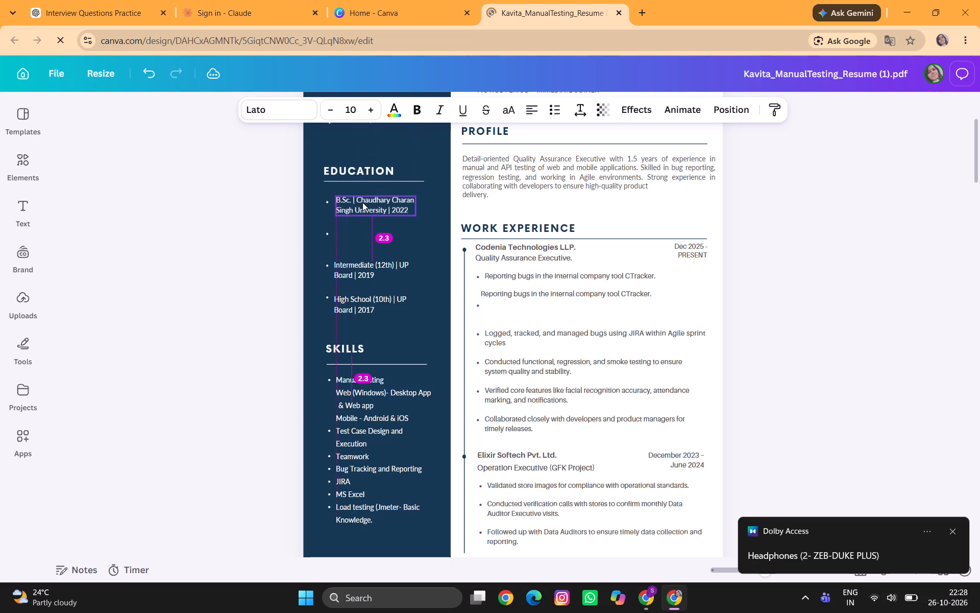
drag(362, 202, 360, 203)
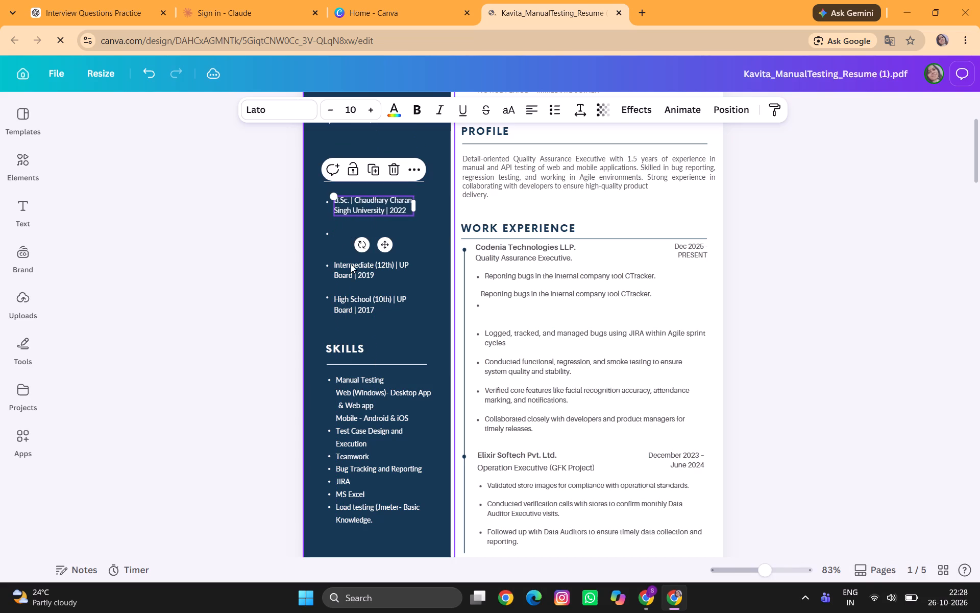
Move the Intermediate (12th) entry up beside the second Education bullet, aligned with the B.Sc. entry.
click(351, 268)
drag(351, 268, 354, 240)
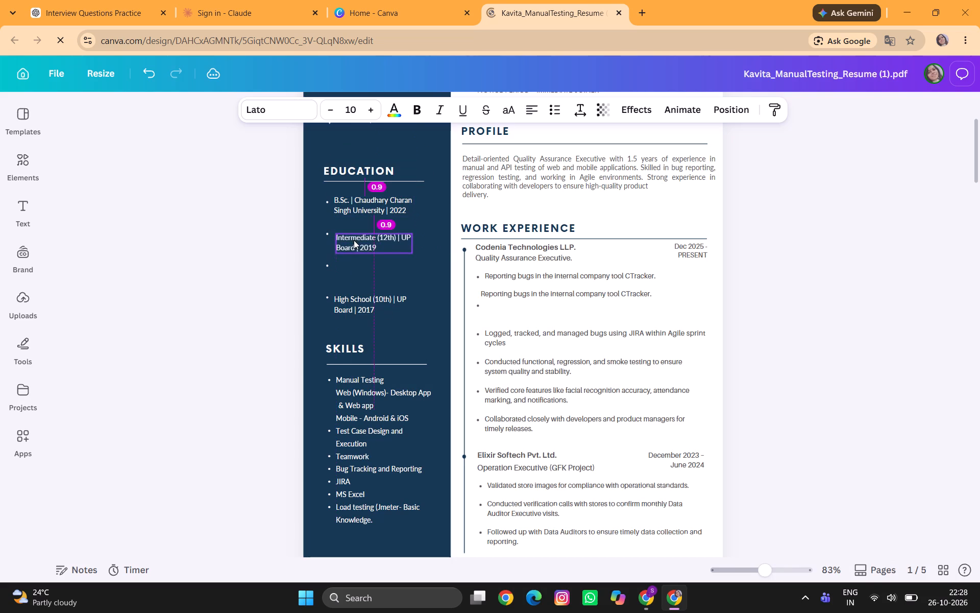
drag(354, 240, 351, 240)
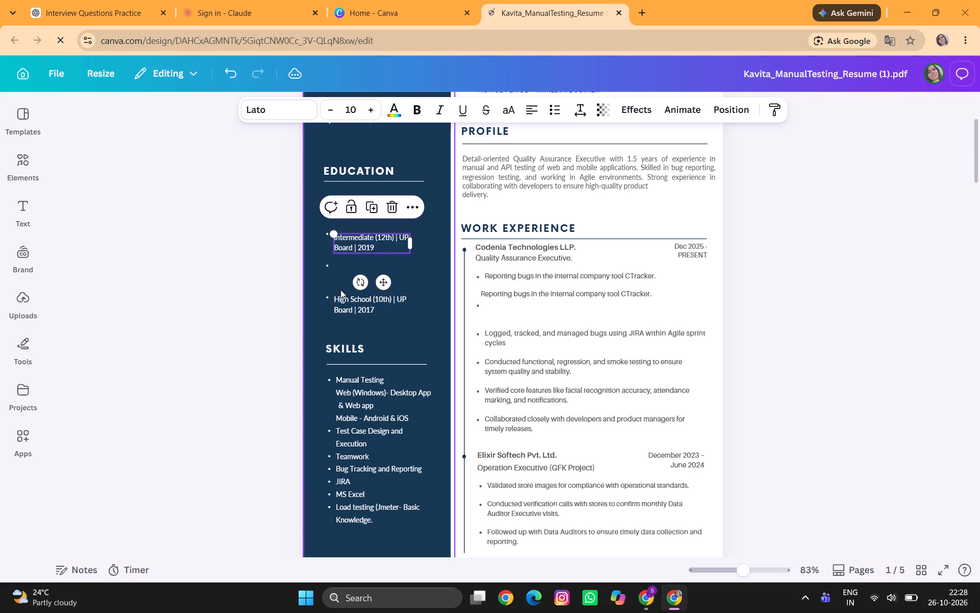
Move the High School (10th) entry up beside the third Education bullet, aligned with the entries above.
click(356, 303)
drag(356, 303, 359, 274)
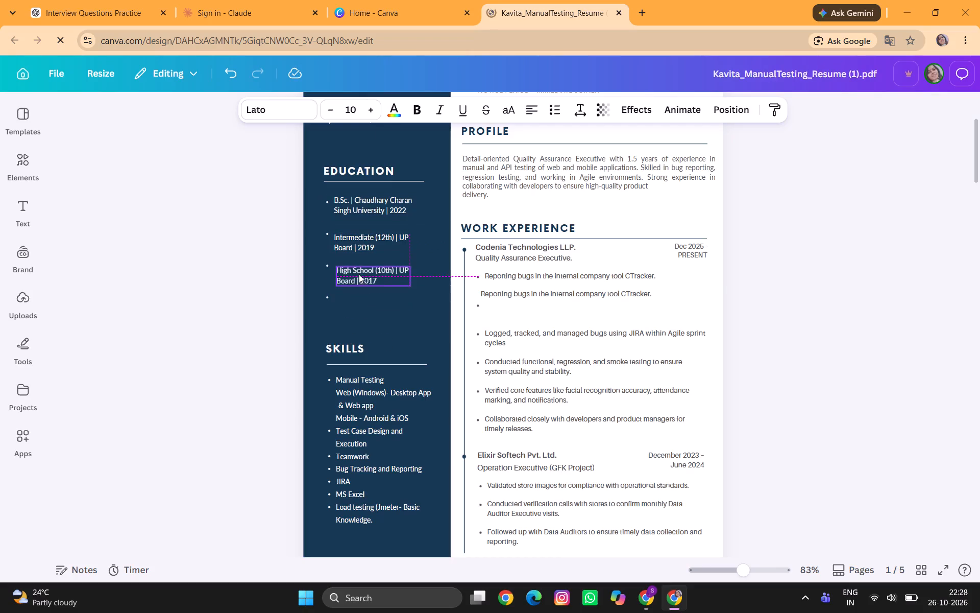
drag(359, 274, 356, 273)
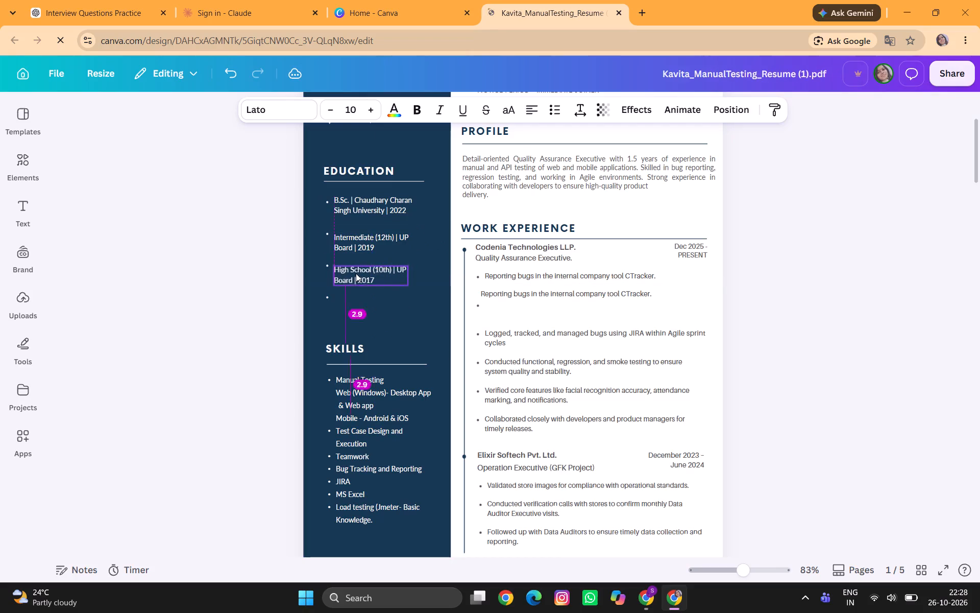
click(258, 261)
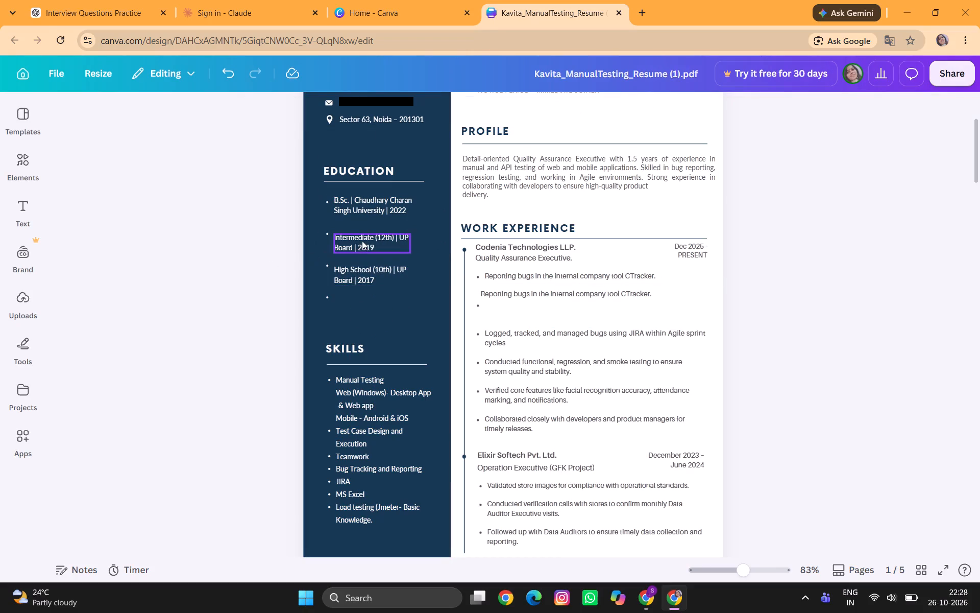
Nudge the Intermediate (12th) entry slightly upward so its first line sits level with the second Education bullet.
drag(362, 241, 361, 234)
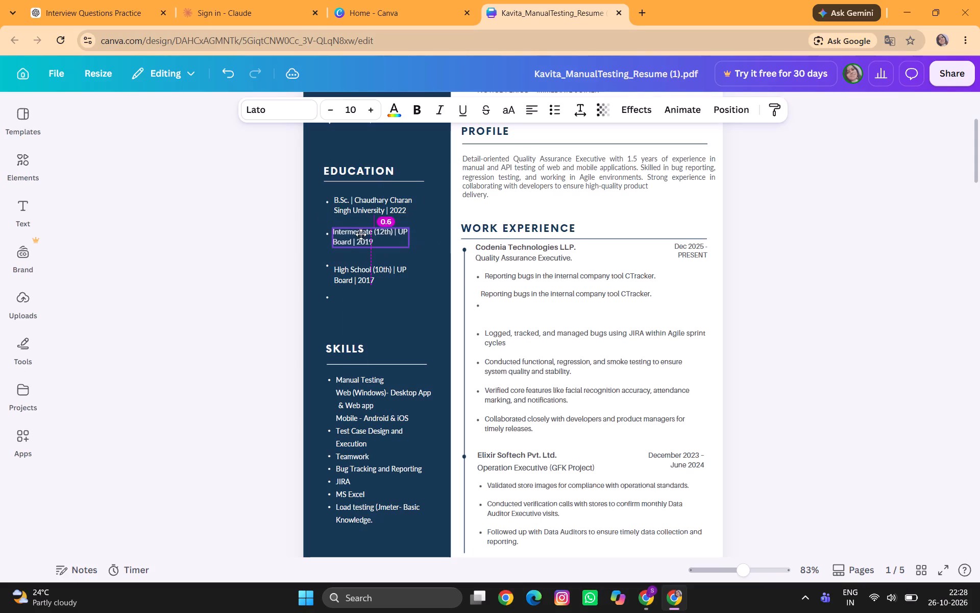
drag(361, 234, 361, 234)
drag(361, 234, 362, 235)
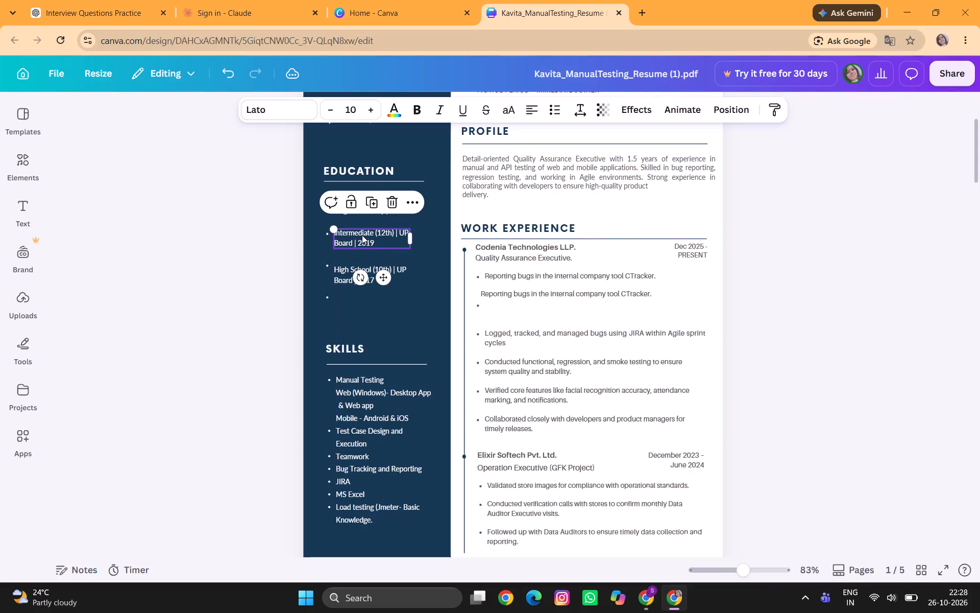
click(258, 244)
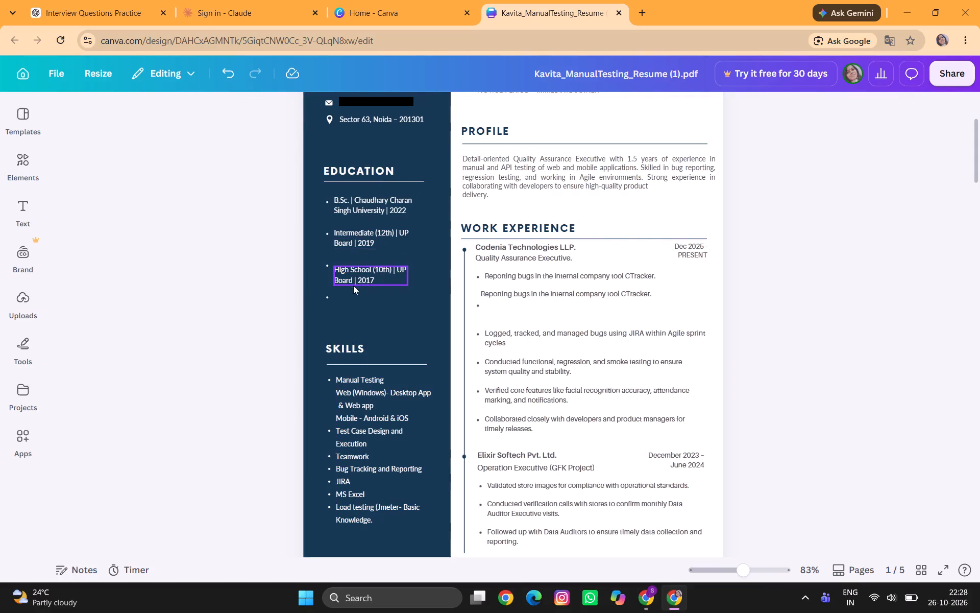
Nudge the High School (10th) entry slightly upward so its first line sits level with the third Education bullet.
drag(360, 279, 358, 275)
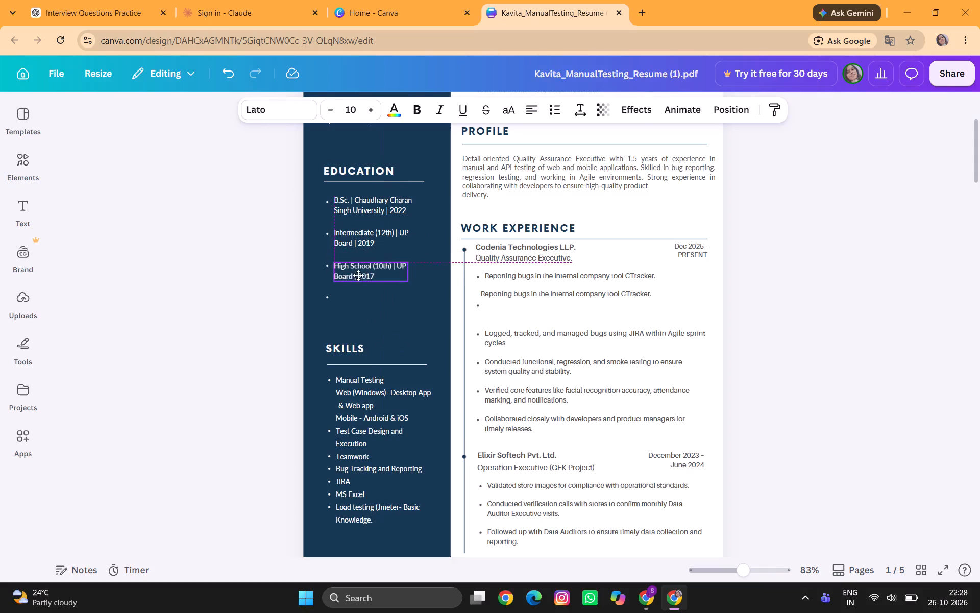
drag(358, 275, 358, 273)
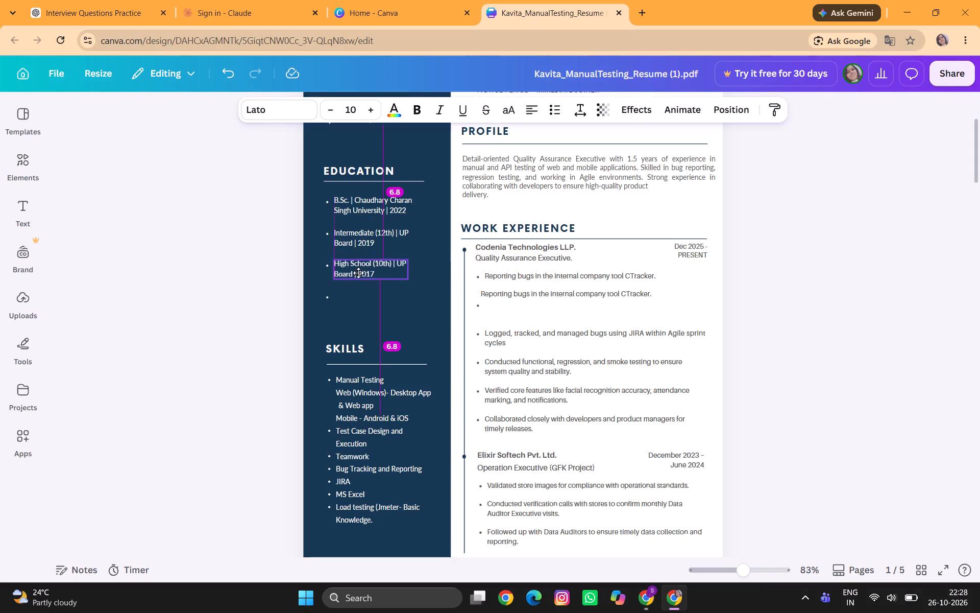
drag(358, 273, 358, 273)
click(272, 260)
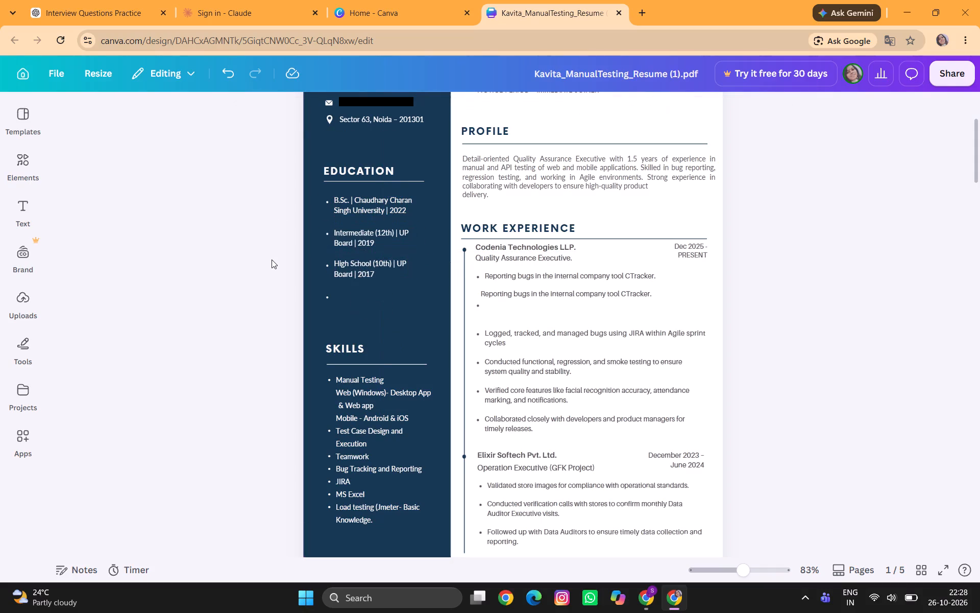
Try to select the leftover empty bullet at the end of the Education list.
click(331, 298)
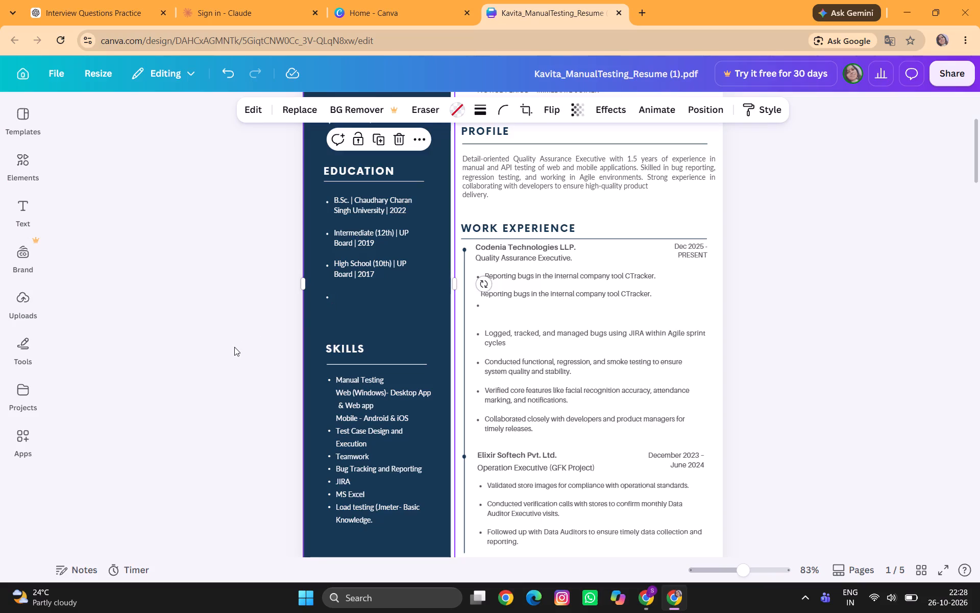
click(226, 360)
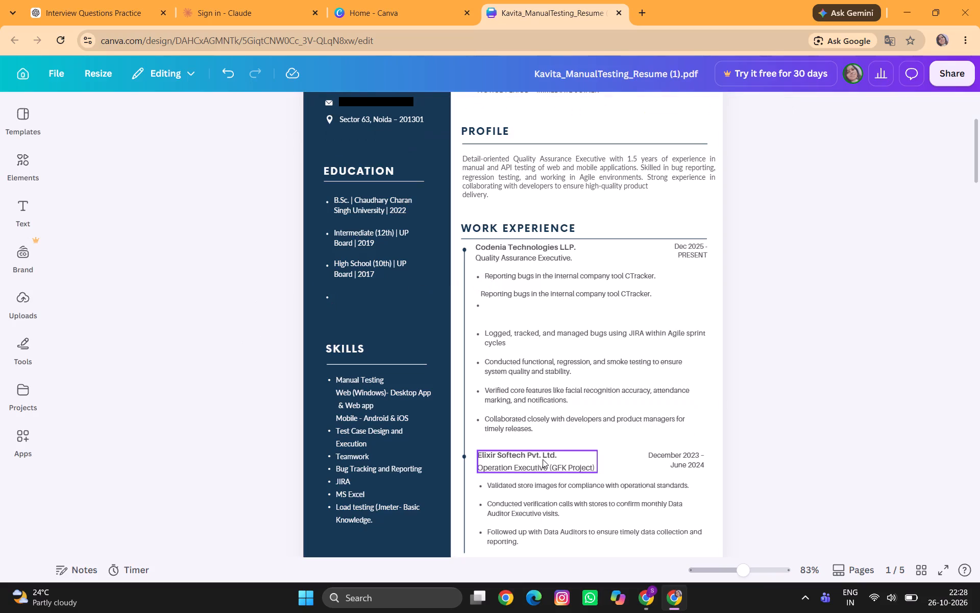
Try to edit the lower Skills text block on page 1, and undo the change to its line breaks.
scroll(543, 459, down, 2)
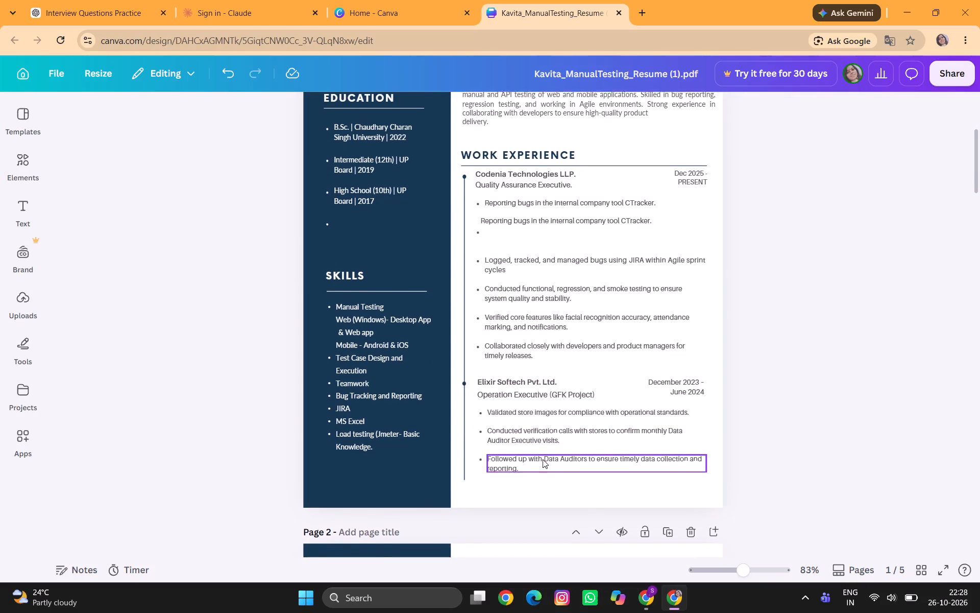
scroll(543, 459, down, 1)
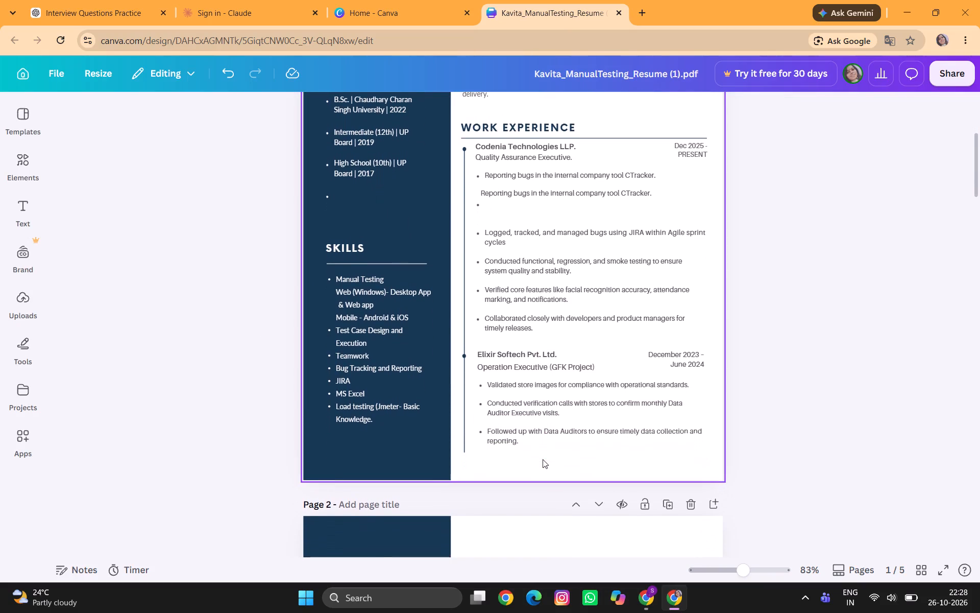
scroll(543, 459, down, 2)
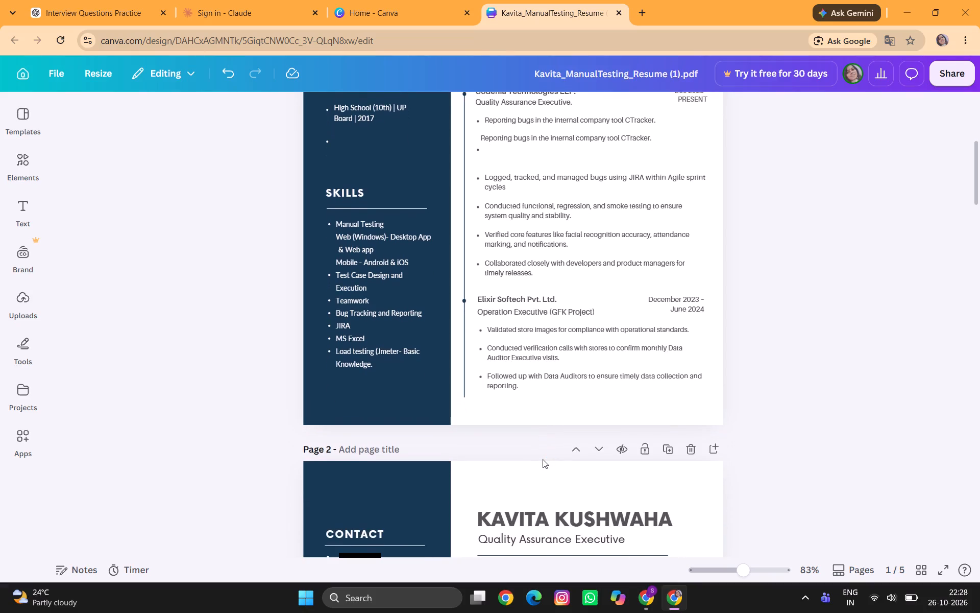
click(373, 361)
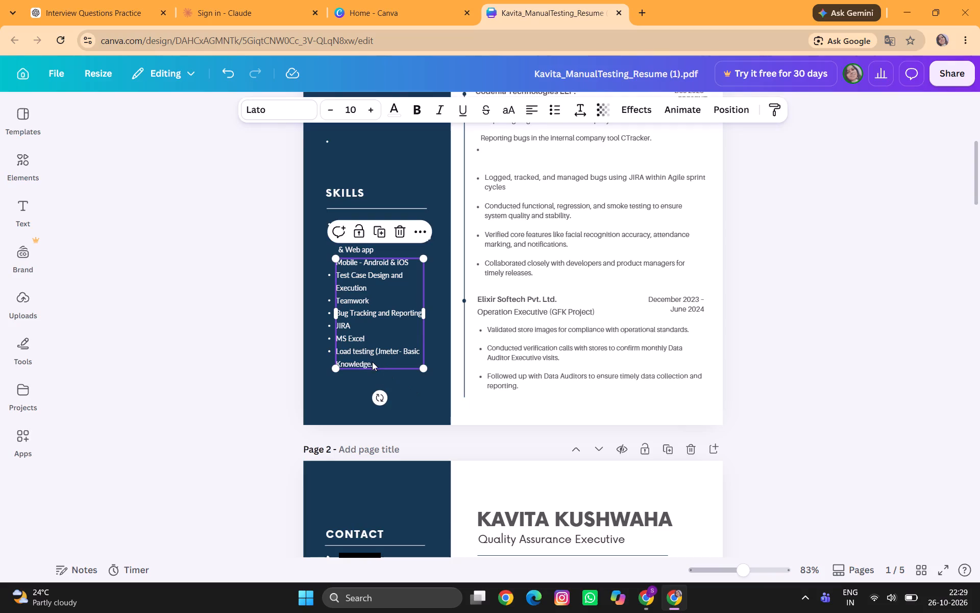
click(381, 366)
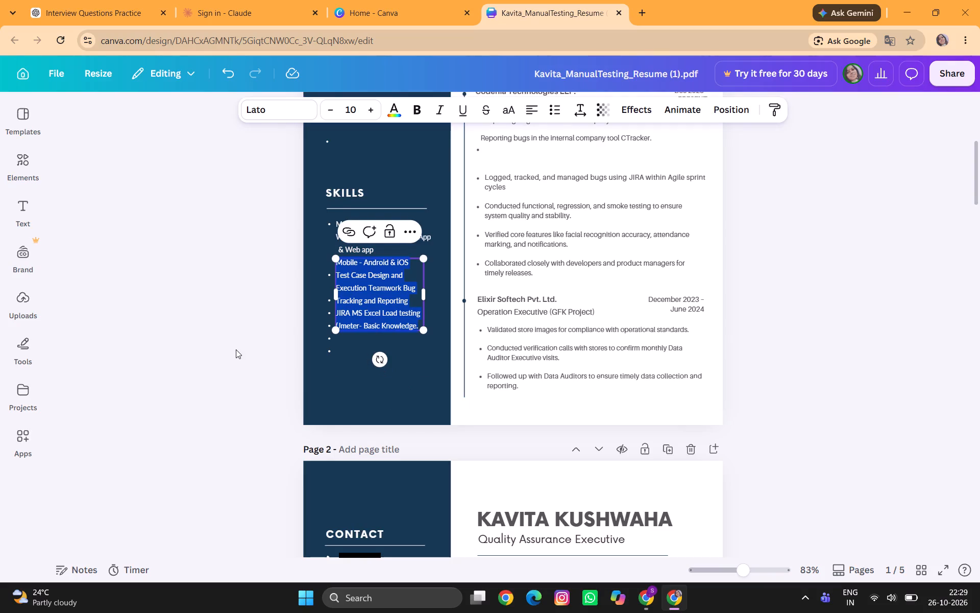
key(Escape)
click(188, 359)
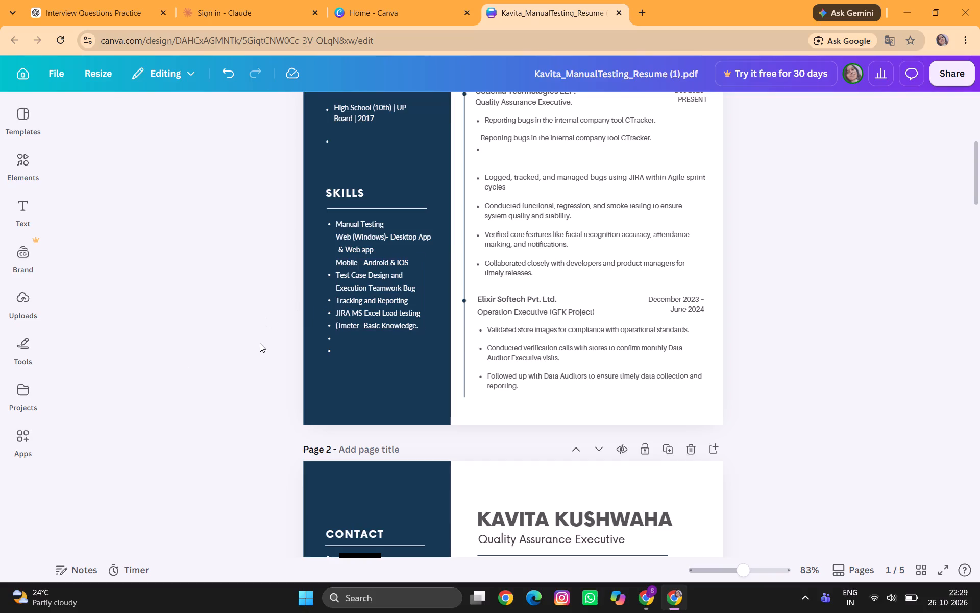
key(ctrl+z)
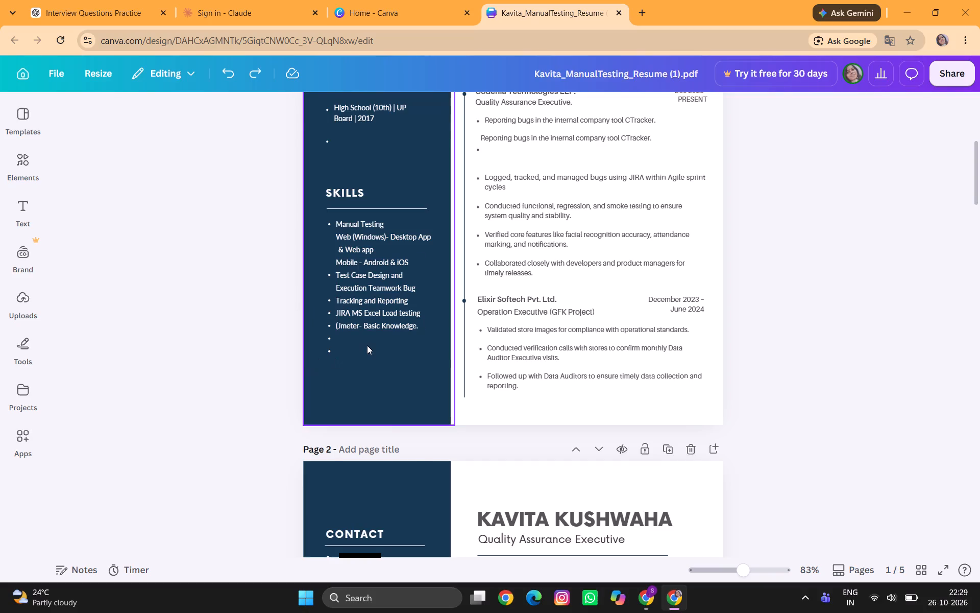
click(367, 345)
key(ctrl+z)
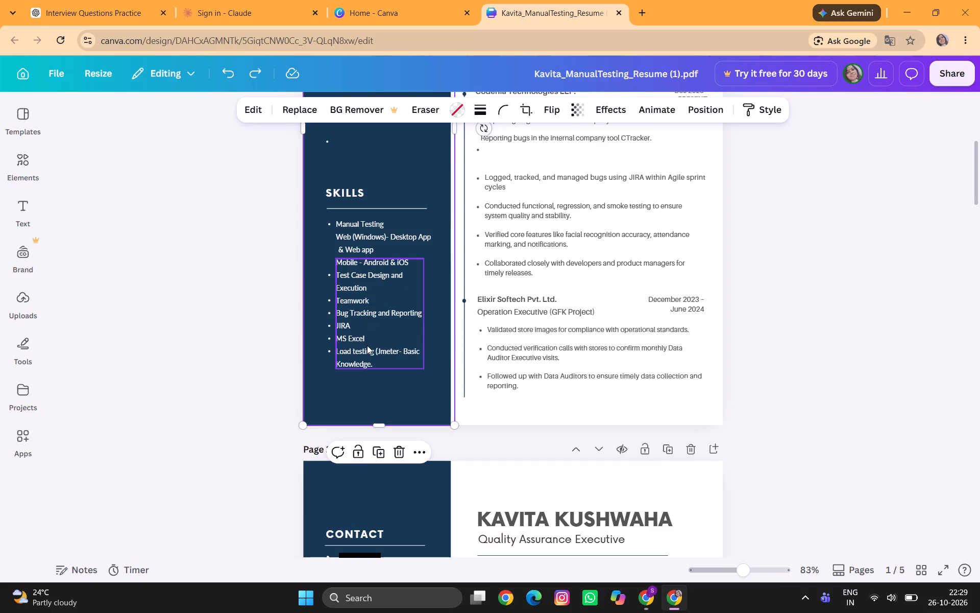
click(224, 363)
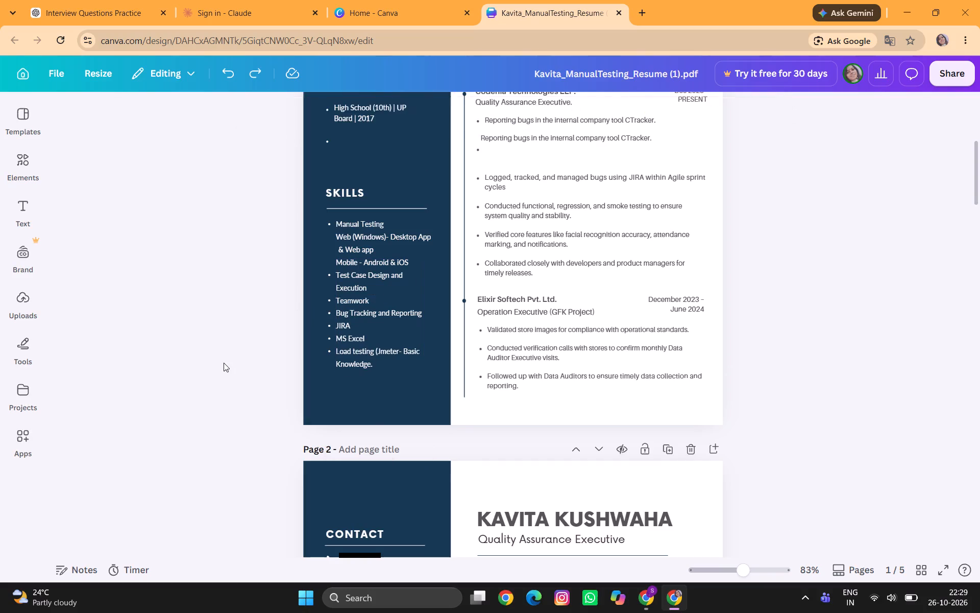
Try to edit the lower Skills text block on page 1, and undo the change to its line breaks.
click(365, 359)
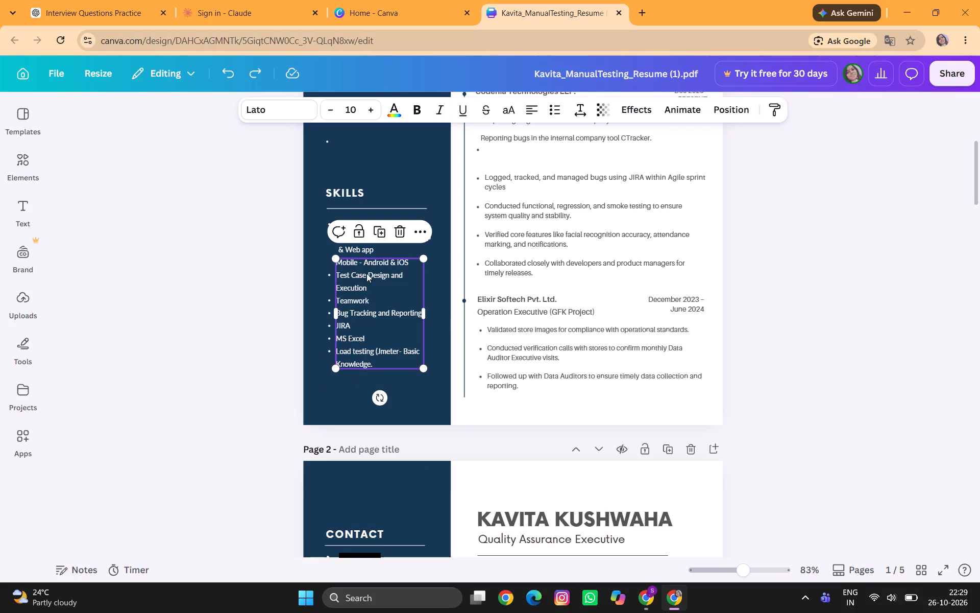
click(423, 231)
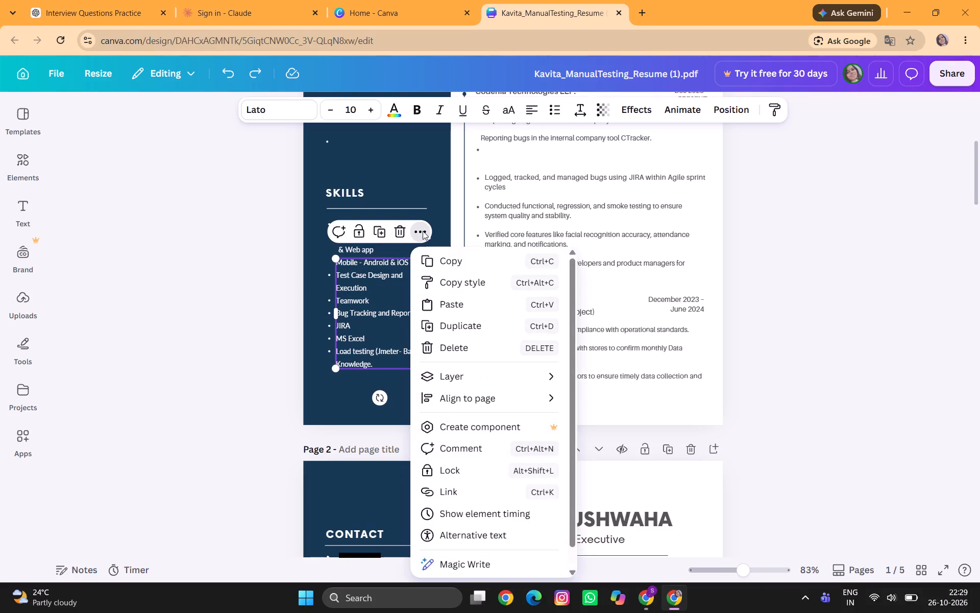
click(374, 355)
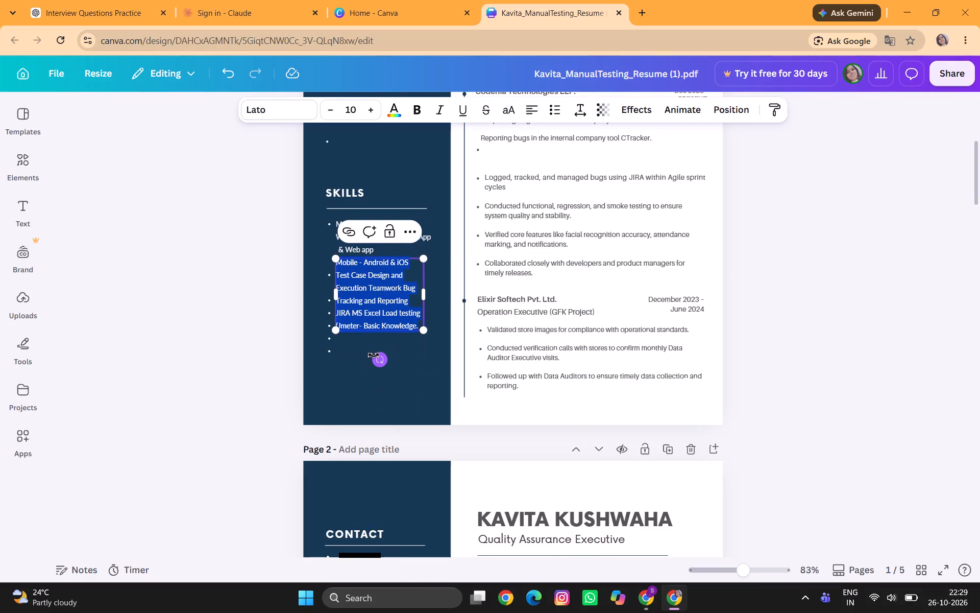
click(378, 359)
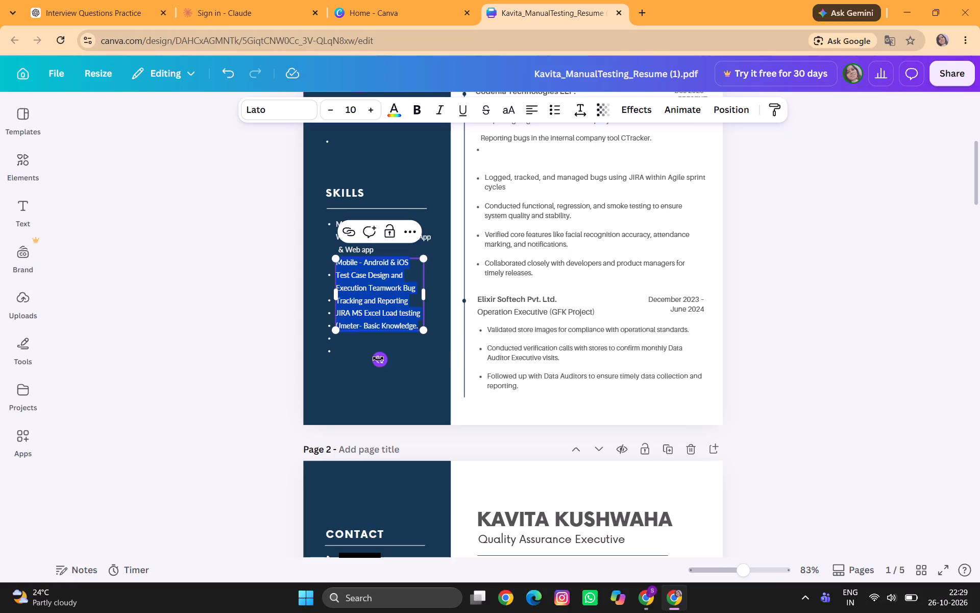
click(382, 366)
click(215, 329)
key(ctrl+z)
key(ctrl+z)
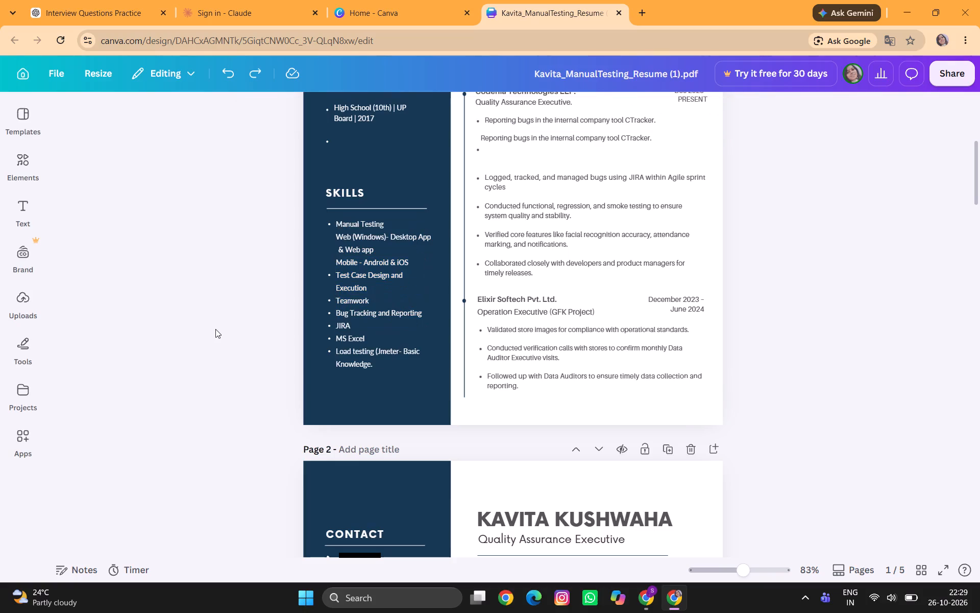
Open the Manual Testing text block at the top of the Skills list for editing.
click(353, 228)
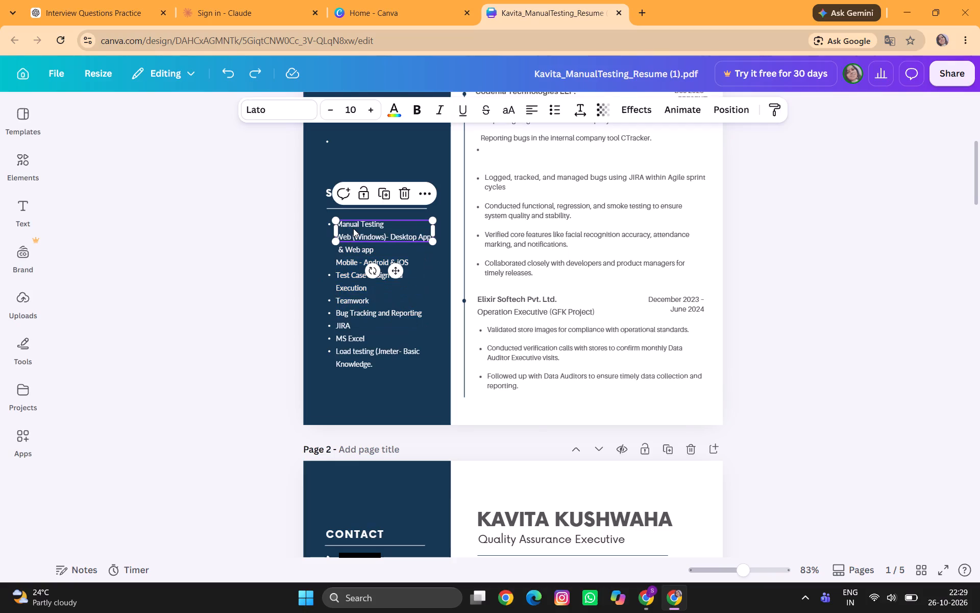
click(416, 232)
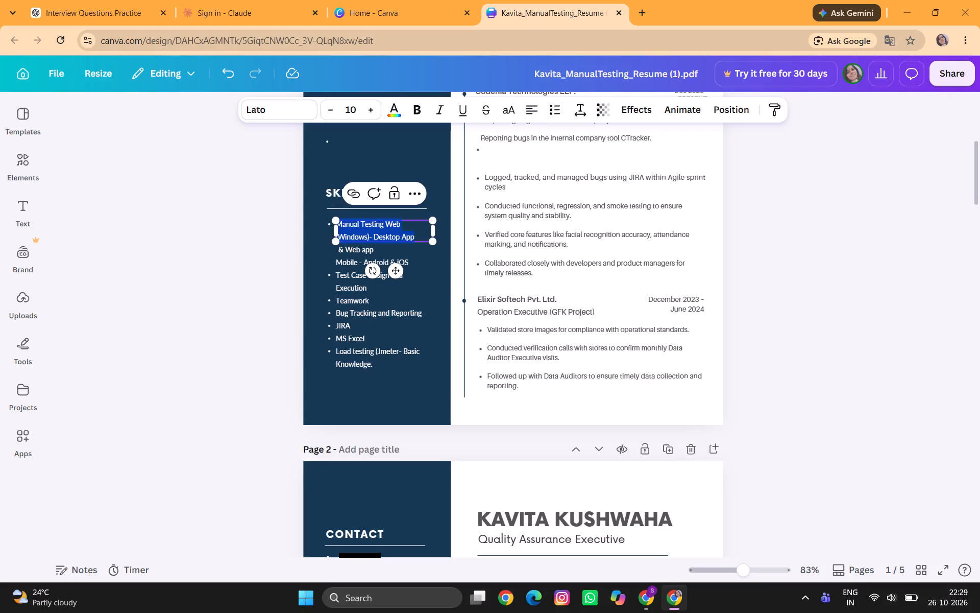
click(420, 237)
Replace "Jmeter- Basic Knowledge." at the end of the lower Skills text block with "API - POSTMAN".
click(378, 361)
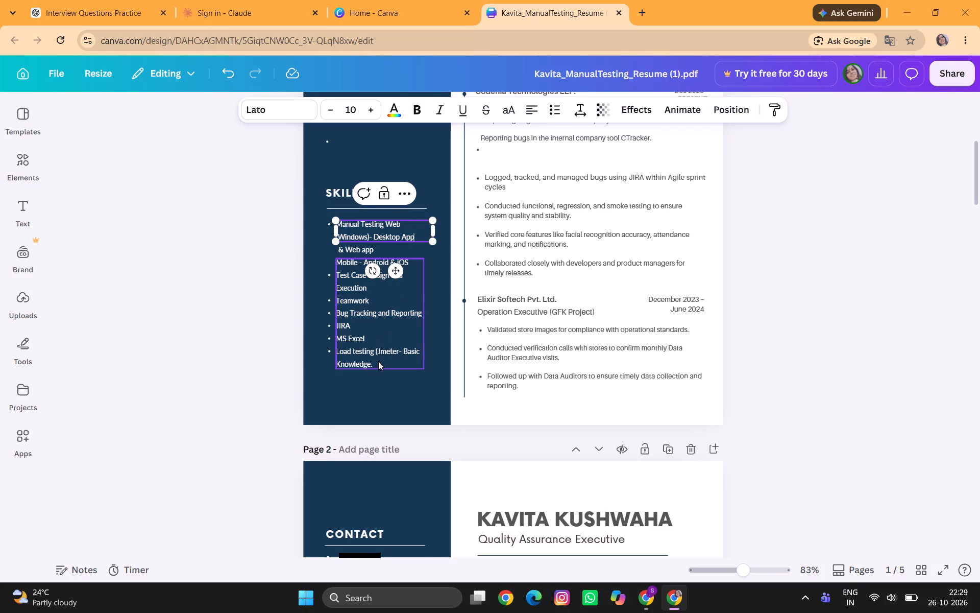
click(376, 363)
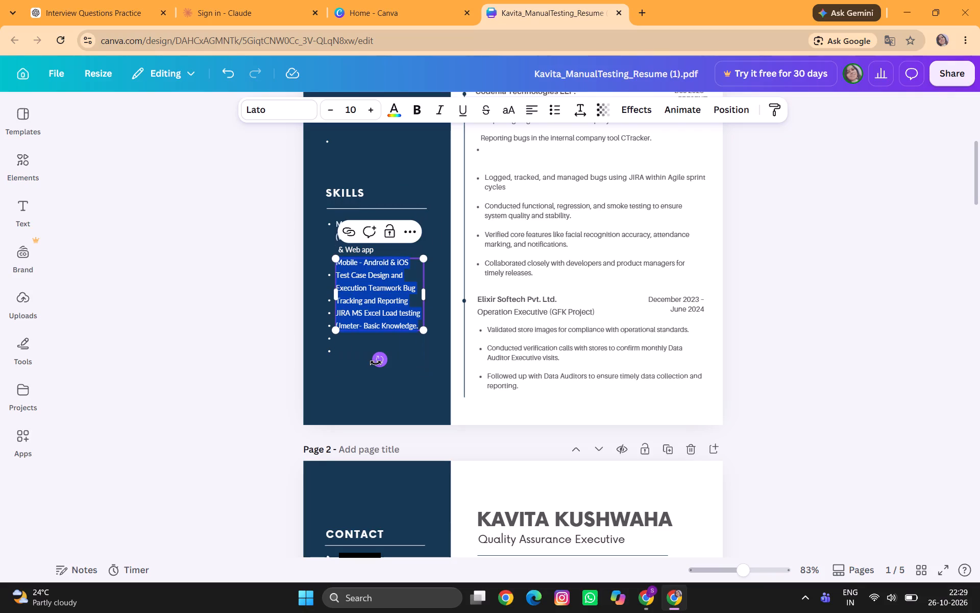
click(414, 326)
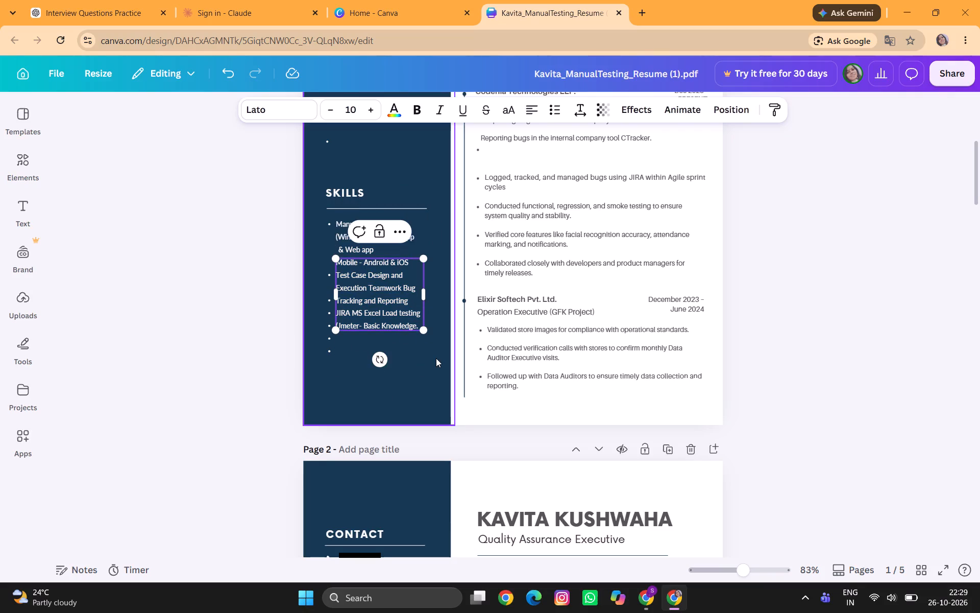
key(Right)
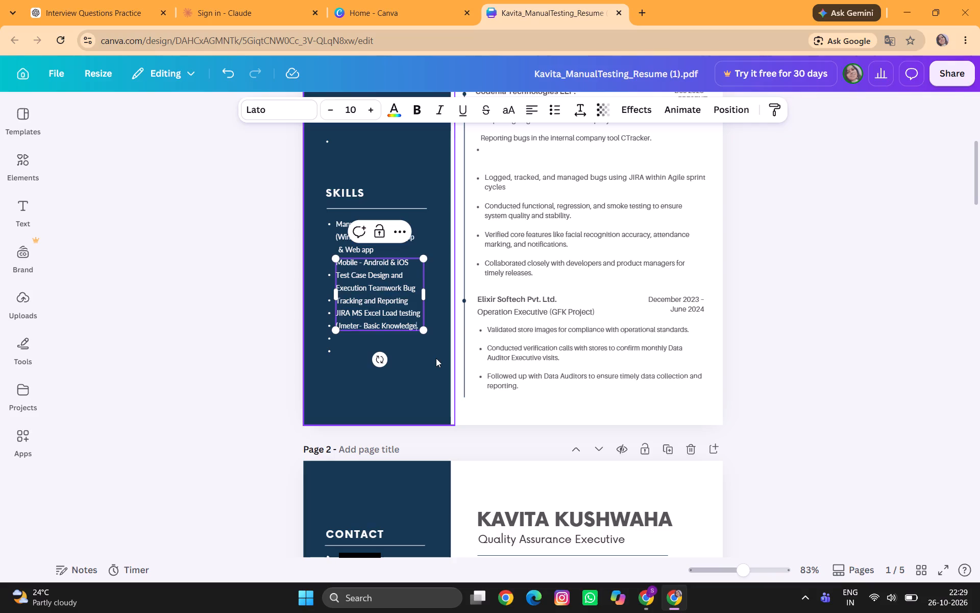
key(Right)
key(BackSpace)
key(BackSpace)
key(BackSpace)
key(BackSpace)
key(BackSpace)
key(BackSpace)
key(BackSpace)
key(BackSpace)
key(BackSpace)
key(BackSpace)
key(BackSpace)
key(BackSpace)
key(BackSpace)
key(BackSpace)
key(BackSpace)
key(BackSpace)
key(BackSpace)
key(BackSpace)
key(BackSpace)
key(BackSpace)
key(BackSpace)
key(BackSpace)
key(BackSpace)
key(BackSpace)
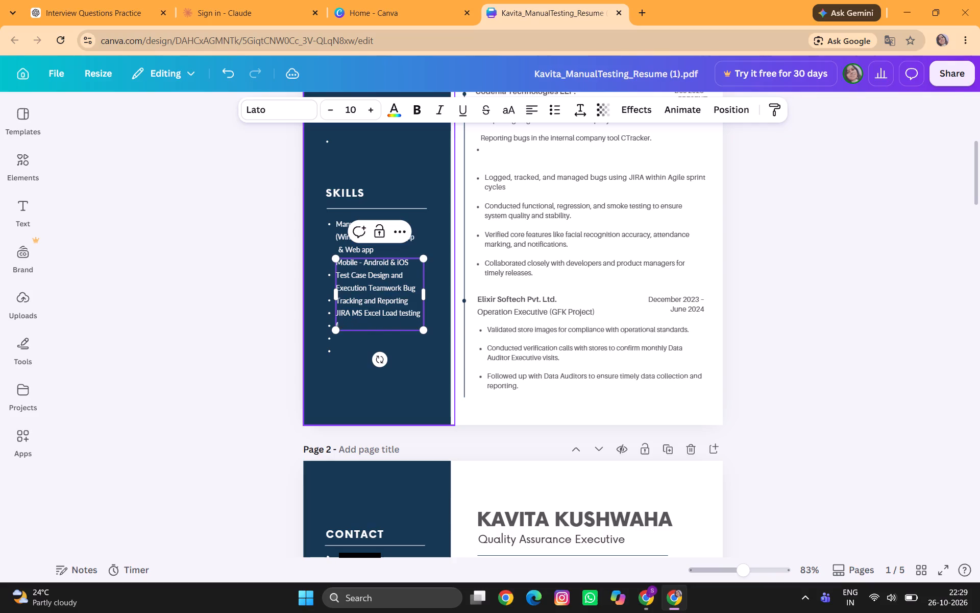
text(API)
key(space)
text(- POs)
key(BackSpace)
text(STMAN)
click(211, 346)
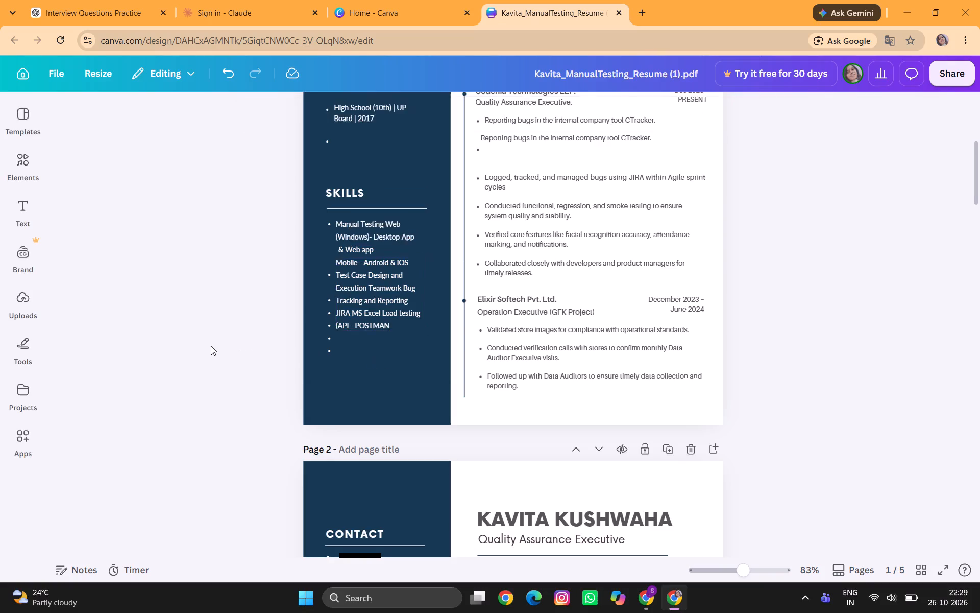
Move the lower Skills text block down about one line so "Mobile - Android & iOS" sits level with the second Skills bullet.
drag(360, 299, 362, 327)
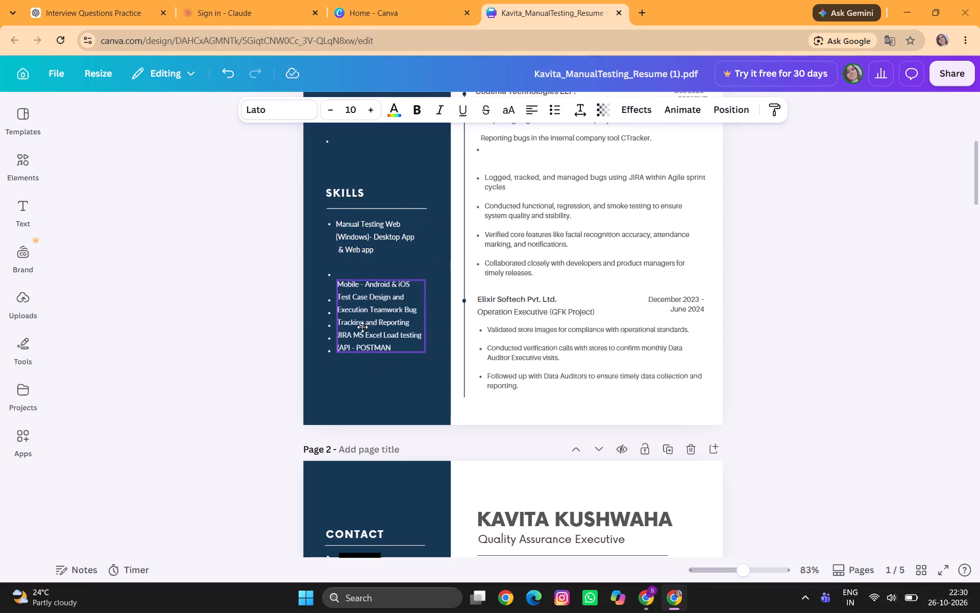
drag(362, 327, 360, 314)
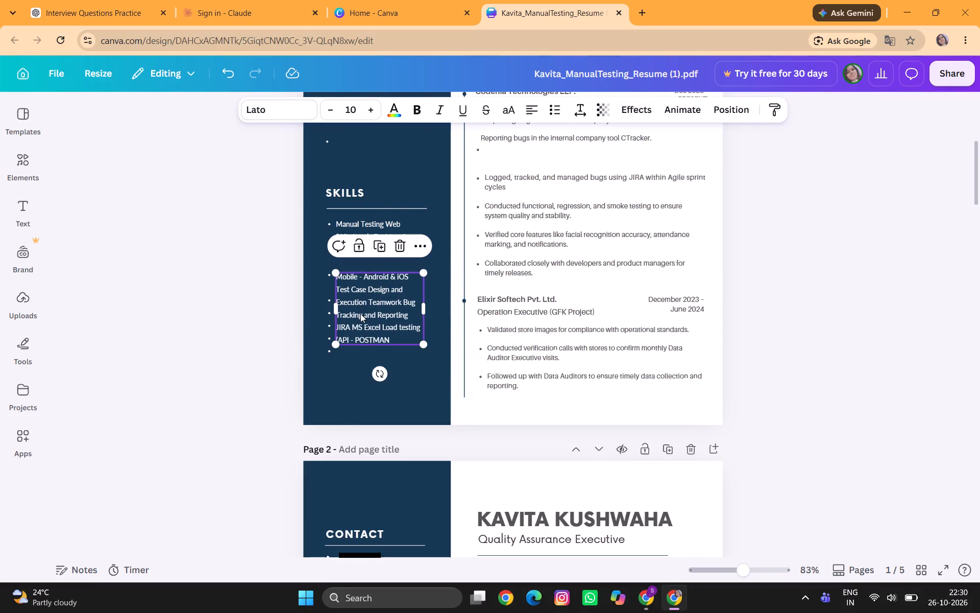
click(241, 328)
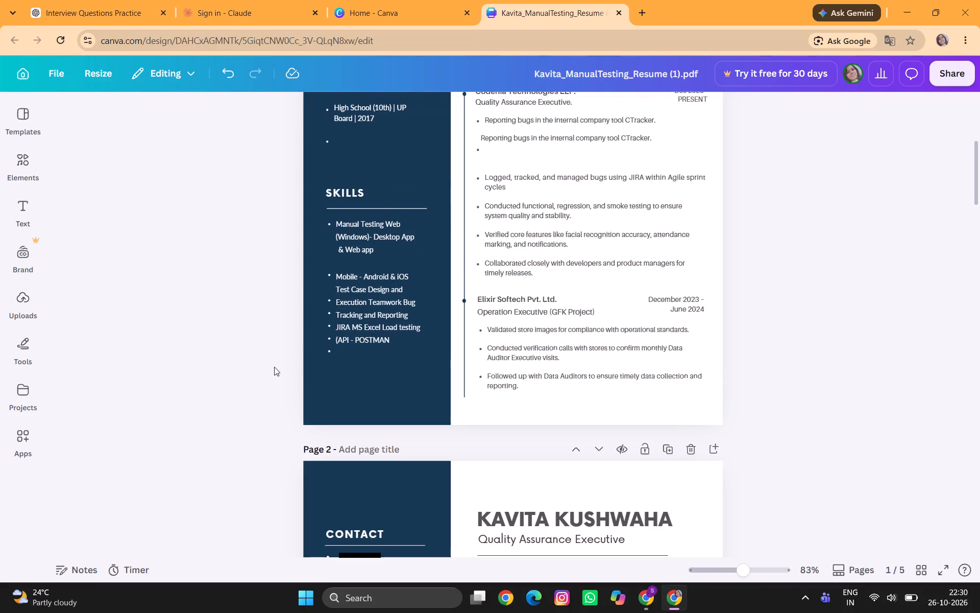
Delete the stray opening parenthesis before "API - POSTMAN" in the Skills list.
click(350, 338)
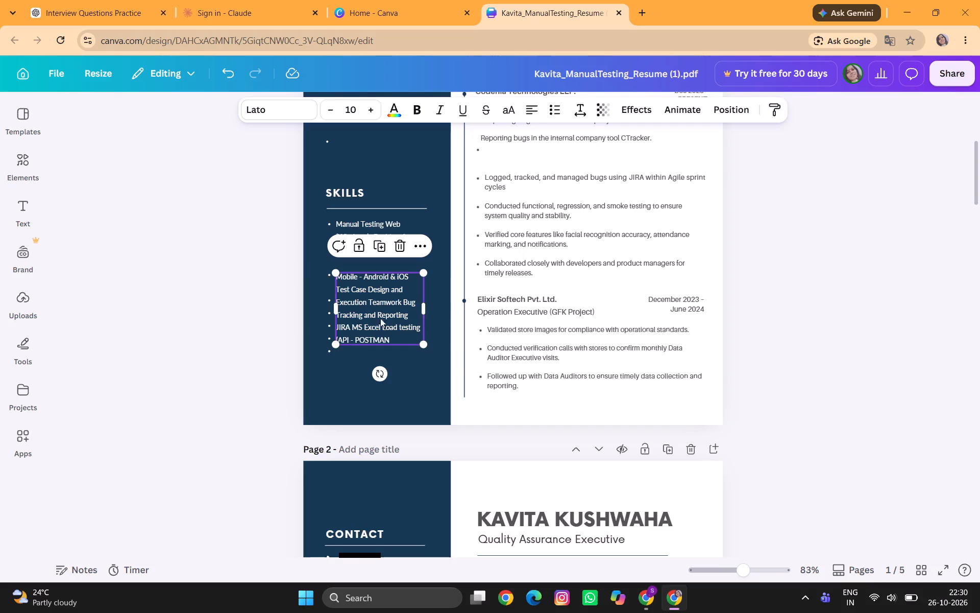
click(392, 335)
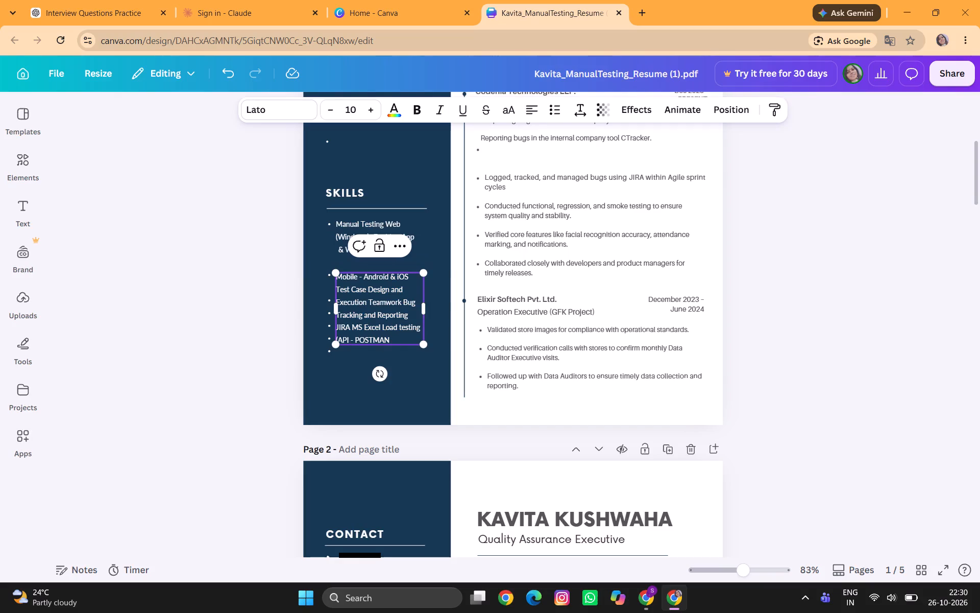
click(347, 339)
key(Left)
key(Left)
key(BackSpace)
click(235, 349)
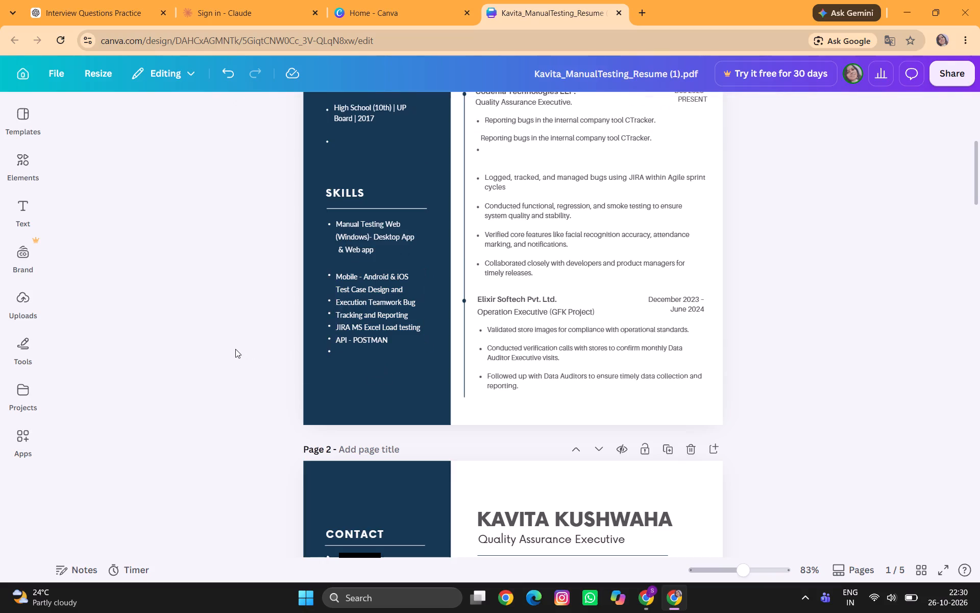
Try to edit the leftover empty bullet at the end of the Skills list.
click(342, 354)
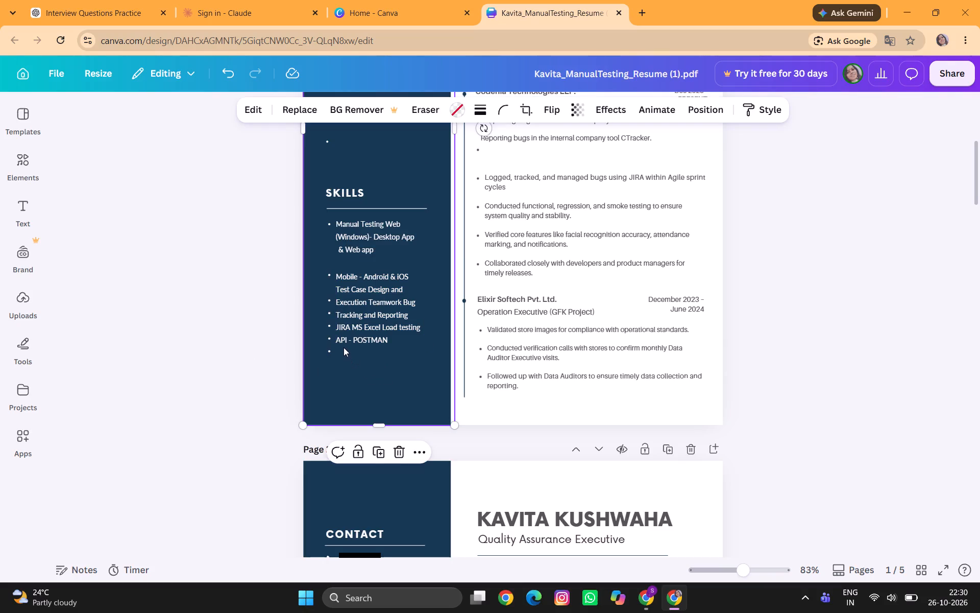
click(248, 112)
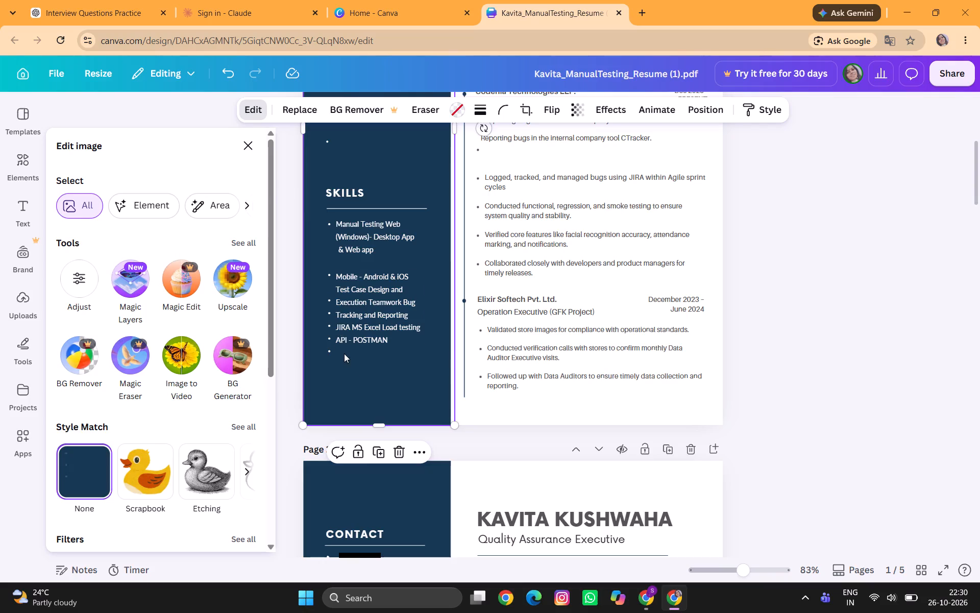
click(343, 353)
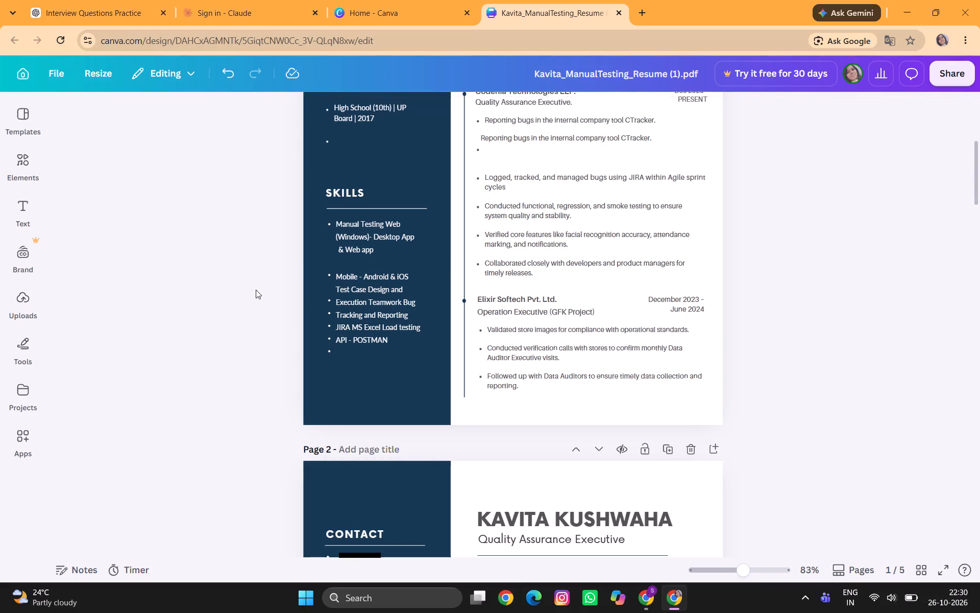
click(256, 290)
Duplicate the "& Web app" text and place the copy beside the empty last bullet of the Skills list.
click(358, 245)
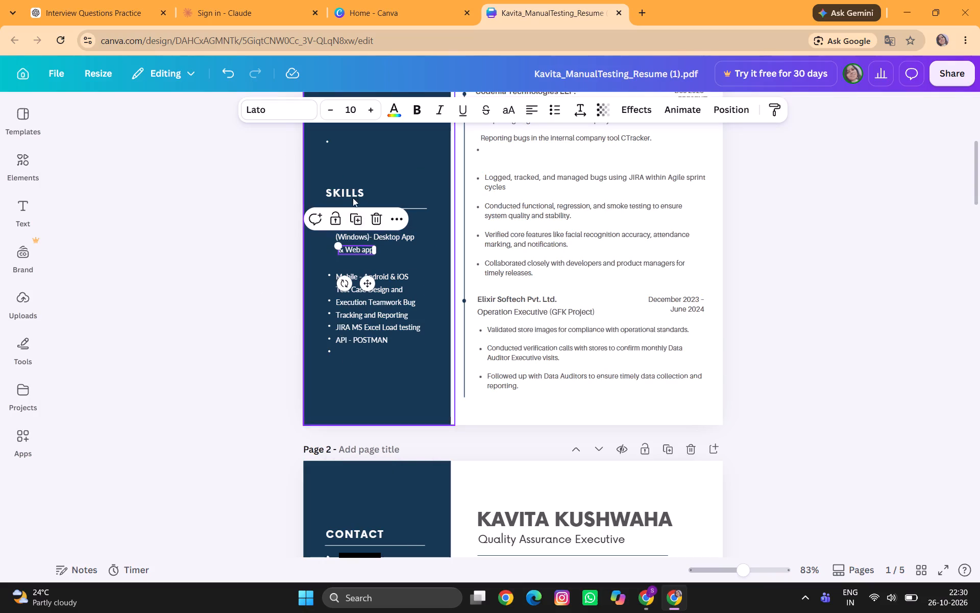
click(359, 220)
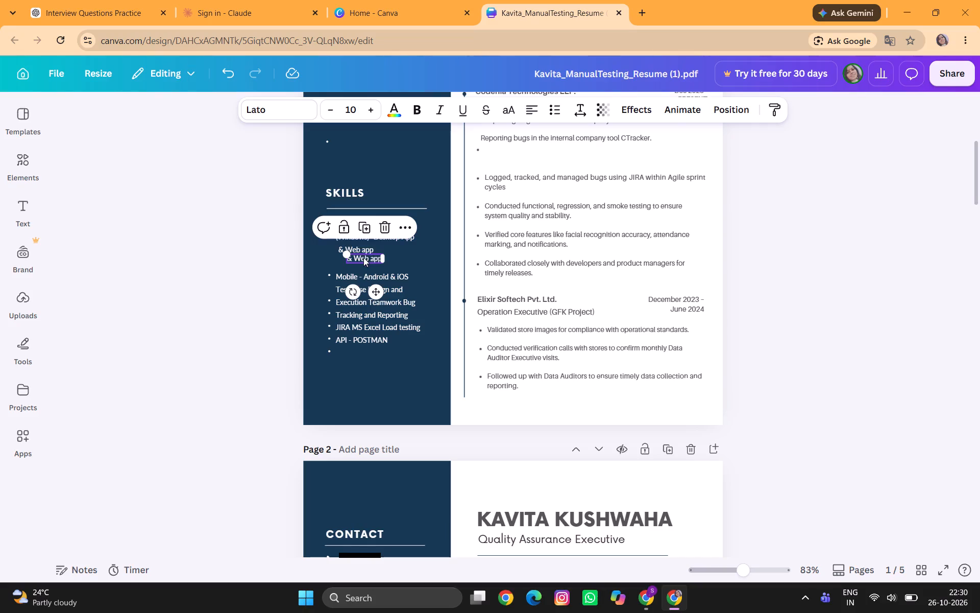
drag(363, 257, 359, 355)
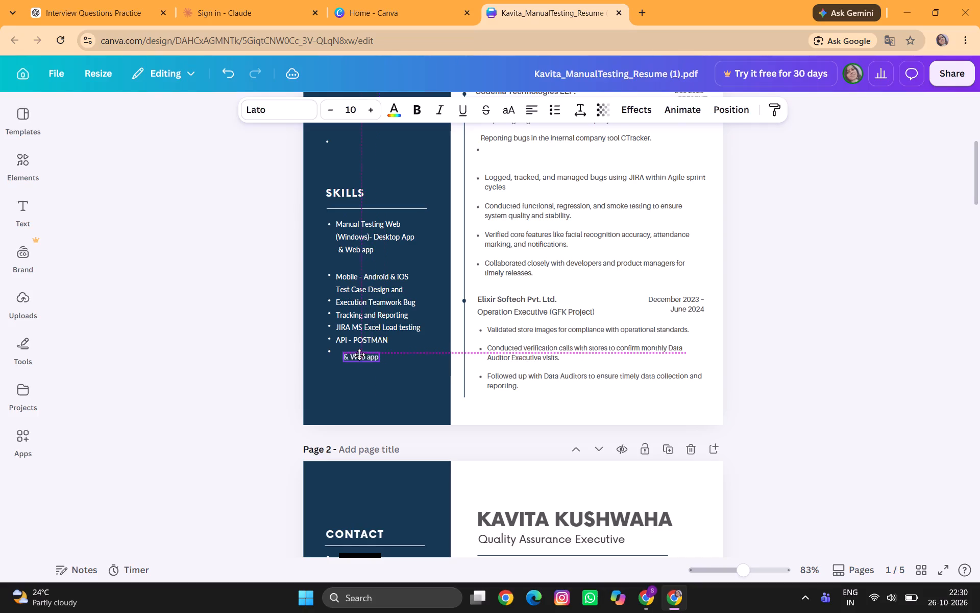
drag(359, 355, 353, 356)
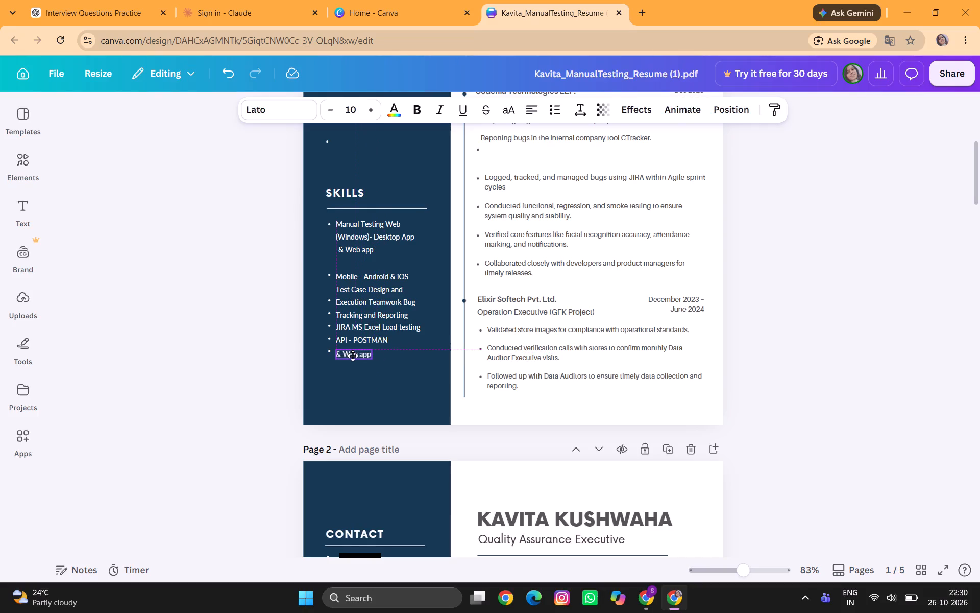
drag(353, 356, 353, 353)
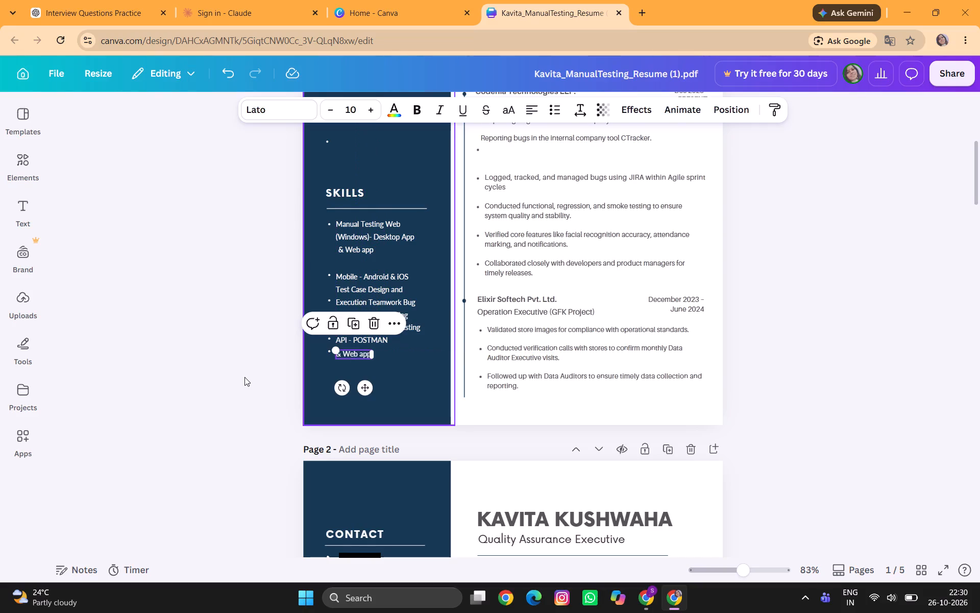
click(244, 377)
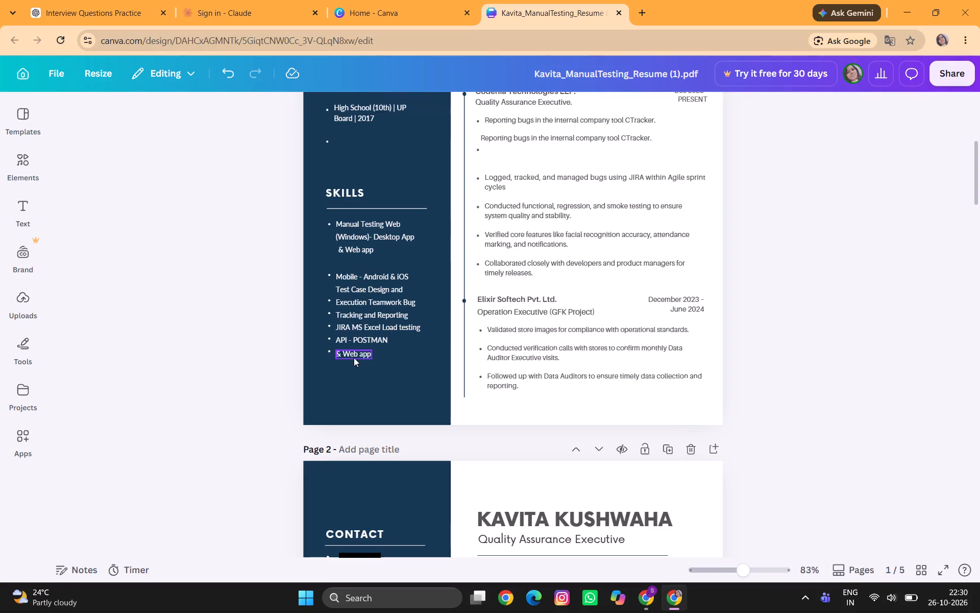
Replace the copied "& Web app" text beside the last Skills bullet with "SQL Query".
click(354, 358)
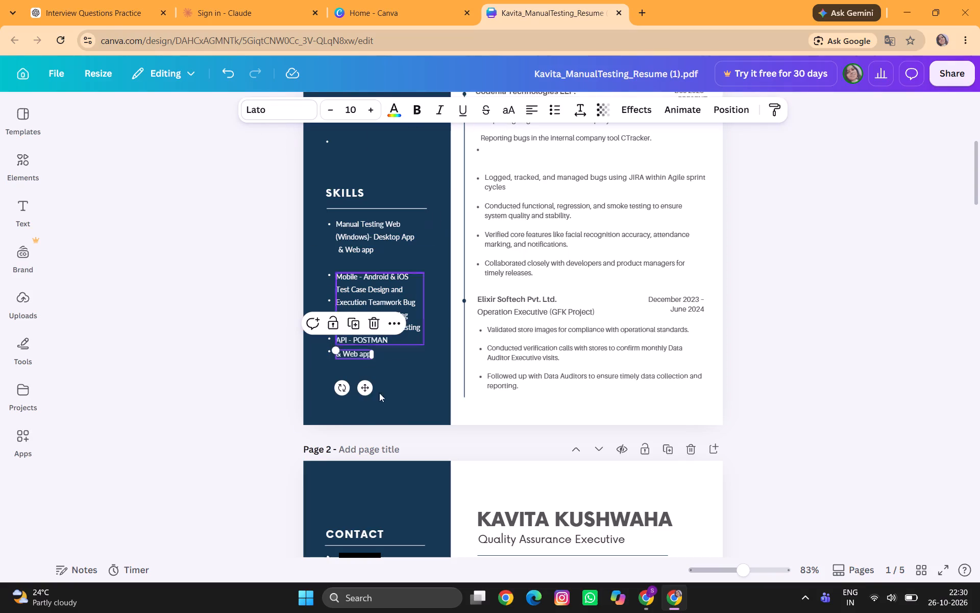
click(359, 352)
key(BackSpace)
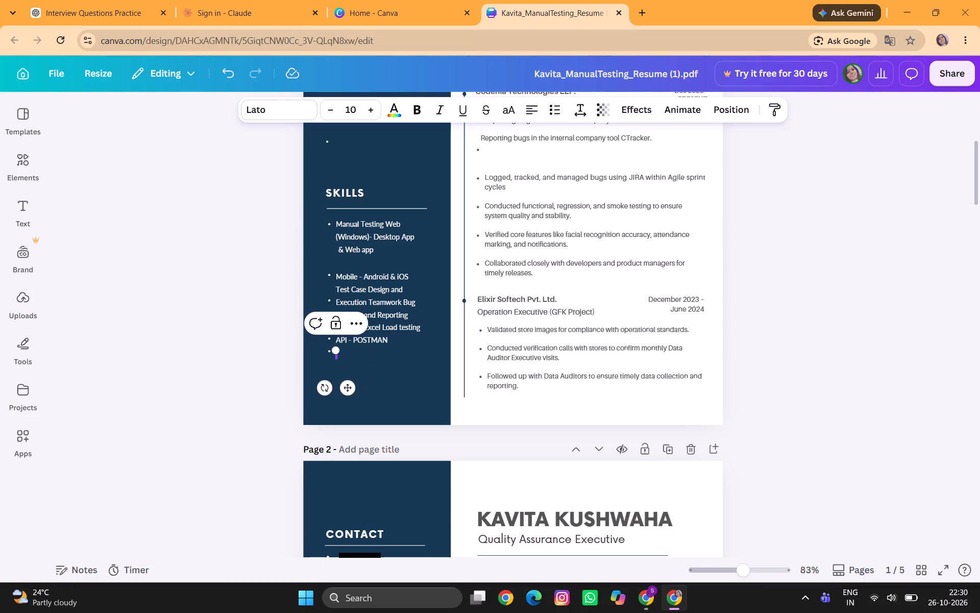
text(SQL Q)
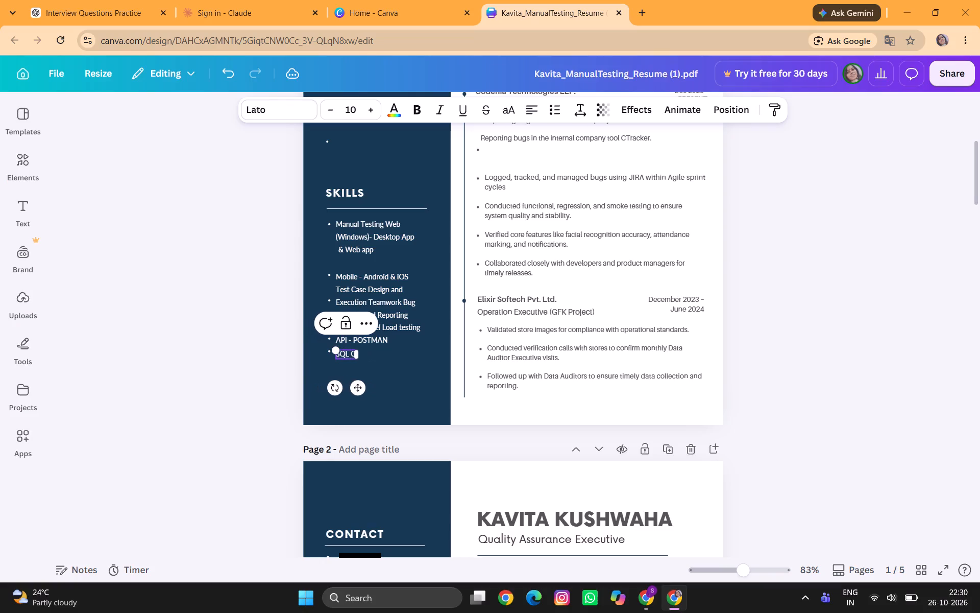
text(uery)
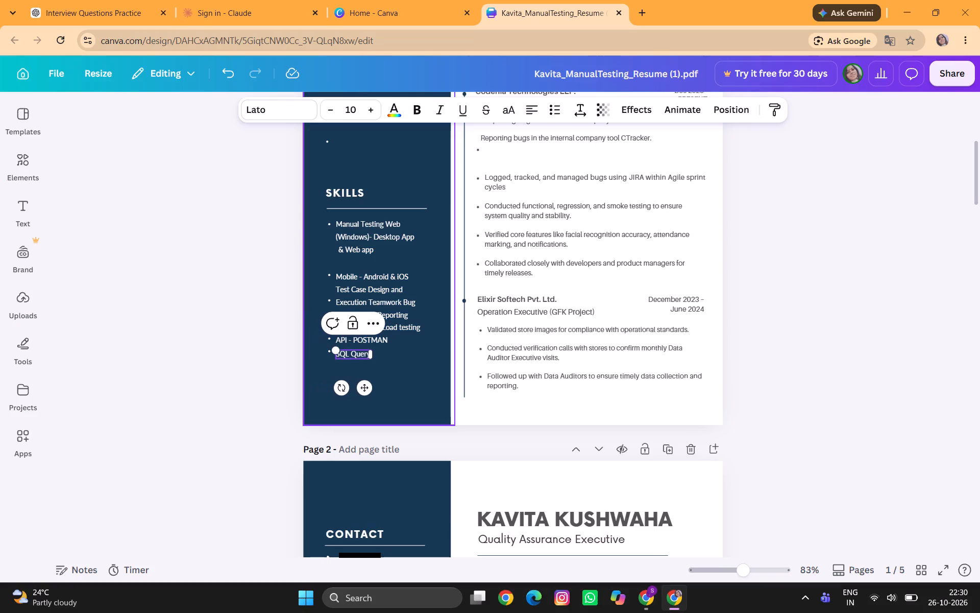
click(206, 362)
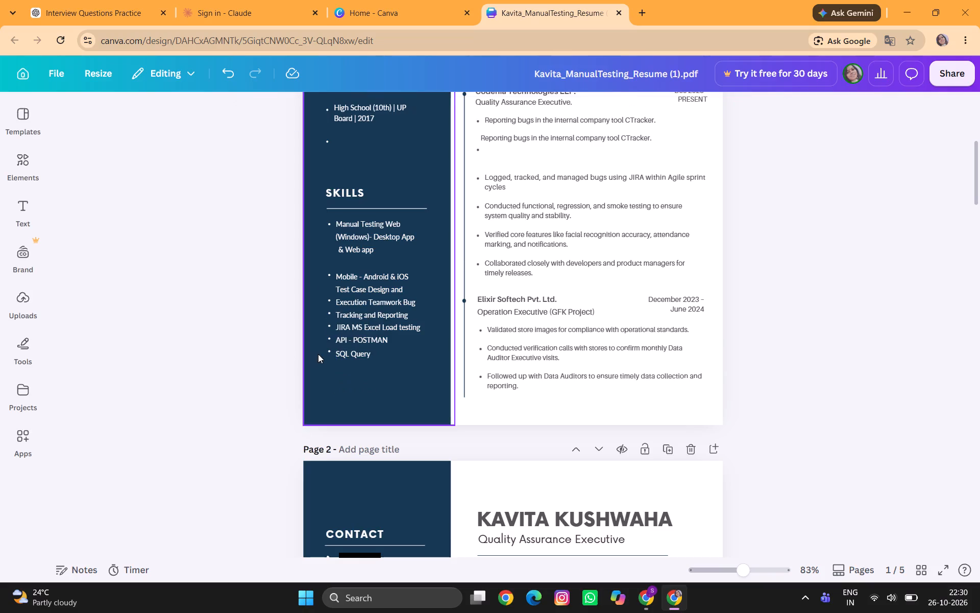
Nudge the lower Skills text block slightly left and align the left edge of "SQL Query" with it.
click(353, 285)
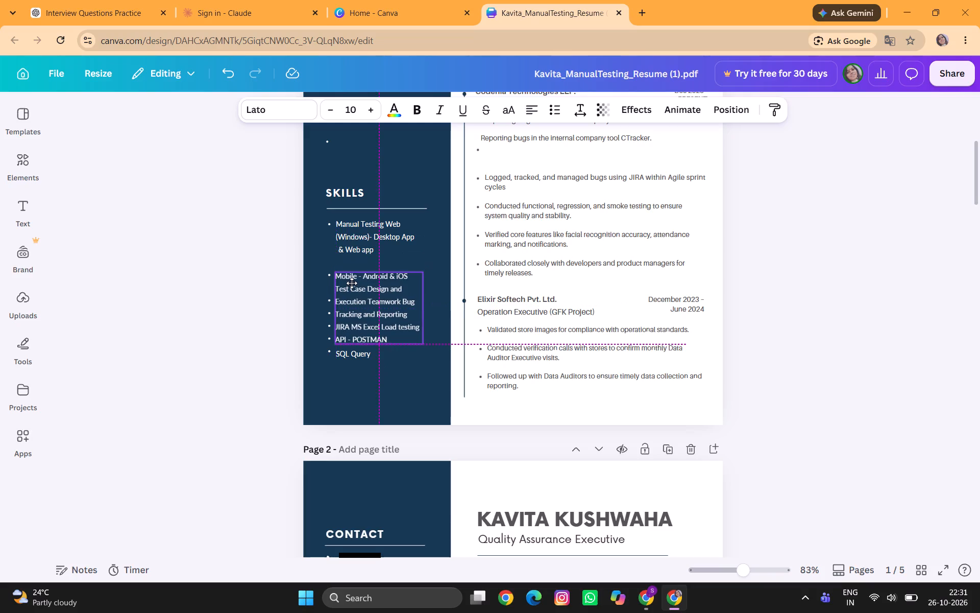
click(349, 353)
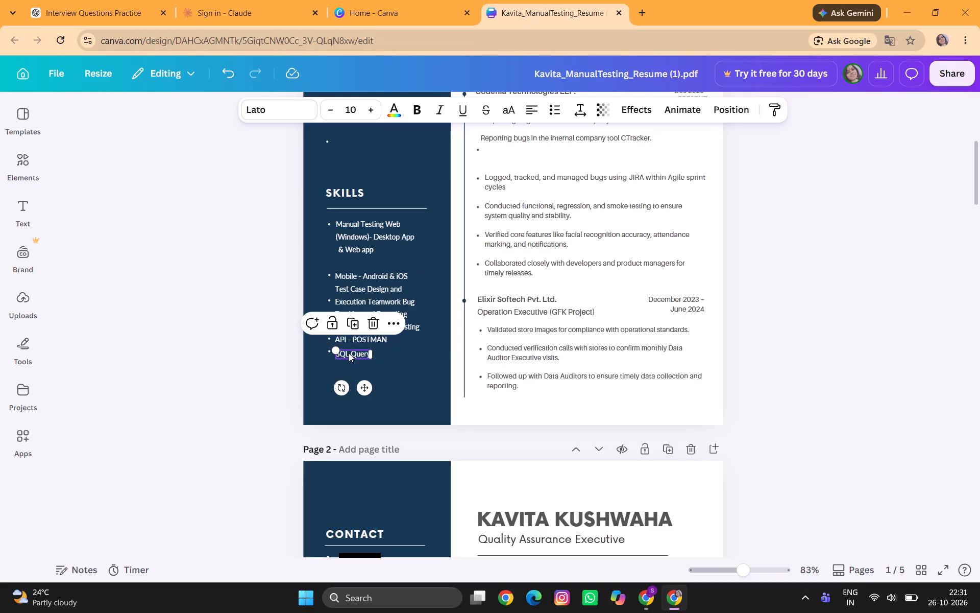
click(349, 353)
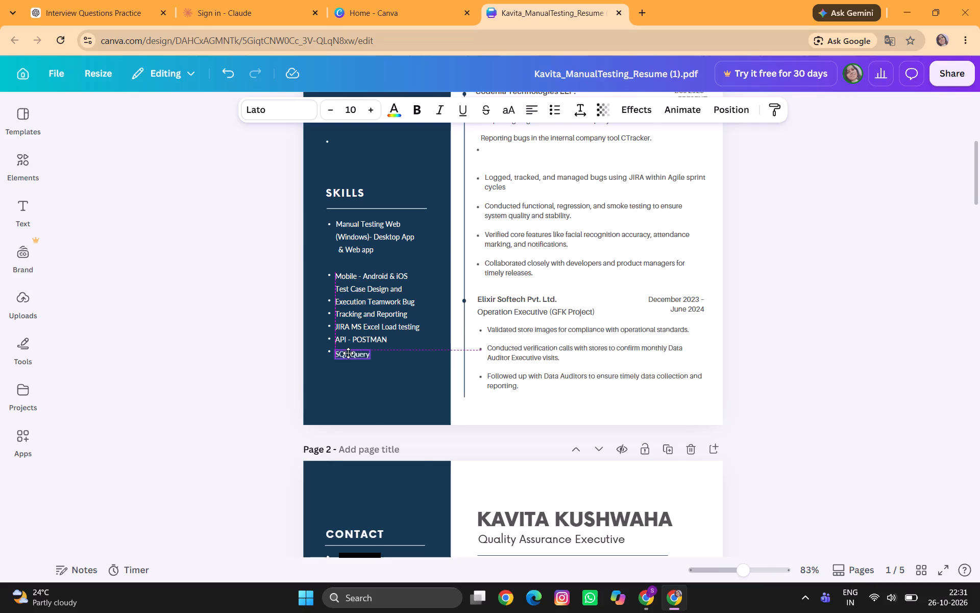
click(254, 348)
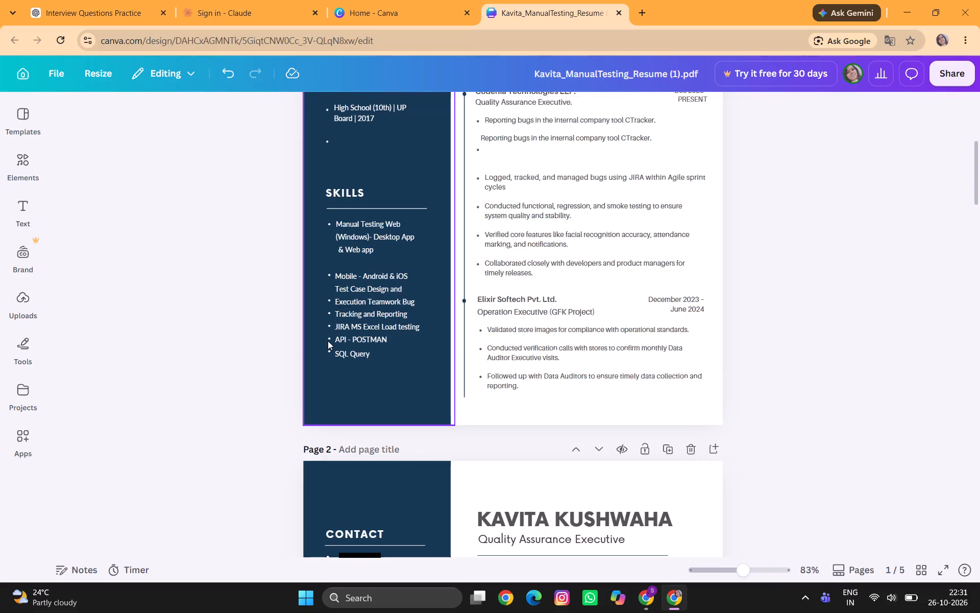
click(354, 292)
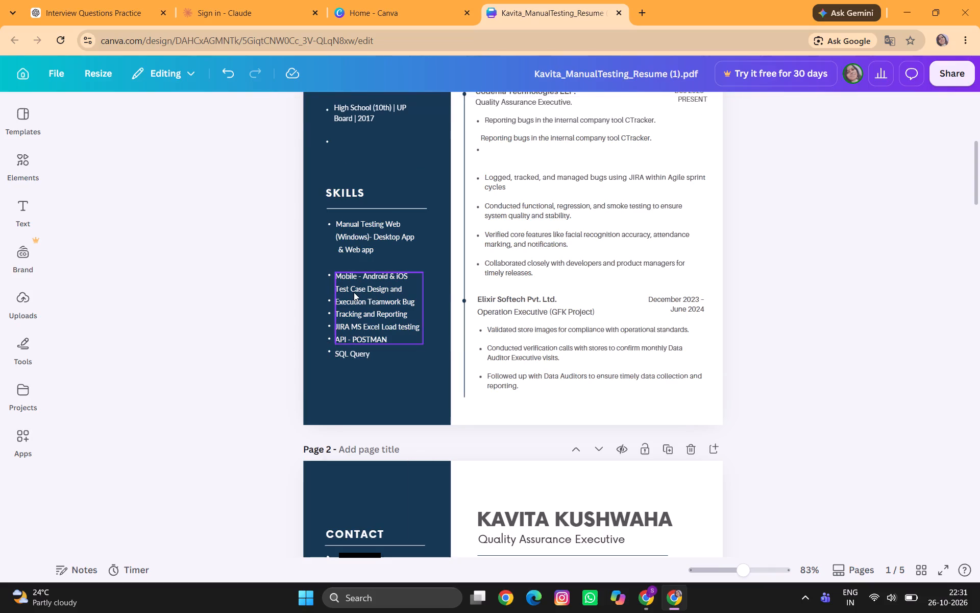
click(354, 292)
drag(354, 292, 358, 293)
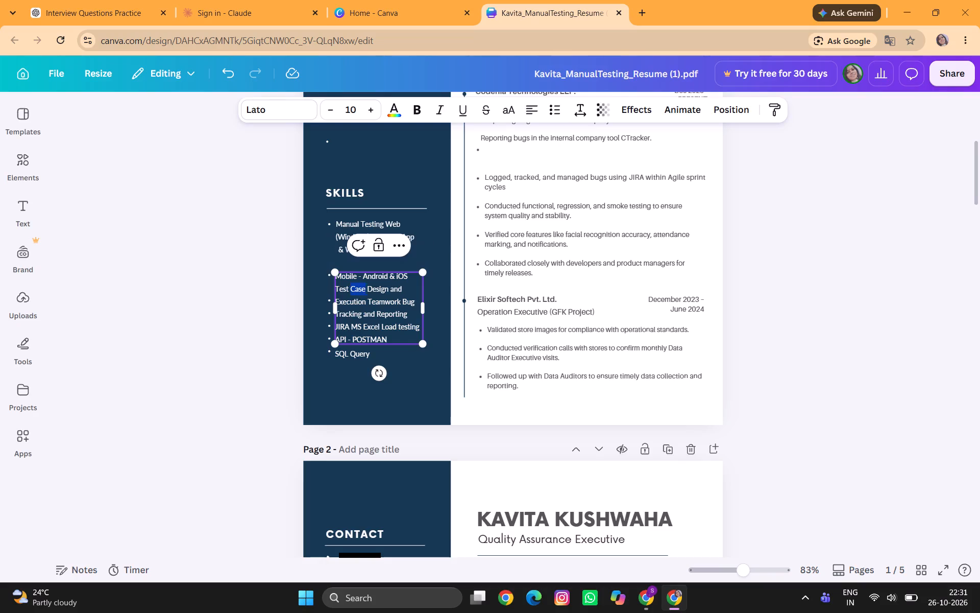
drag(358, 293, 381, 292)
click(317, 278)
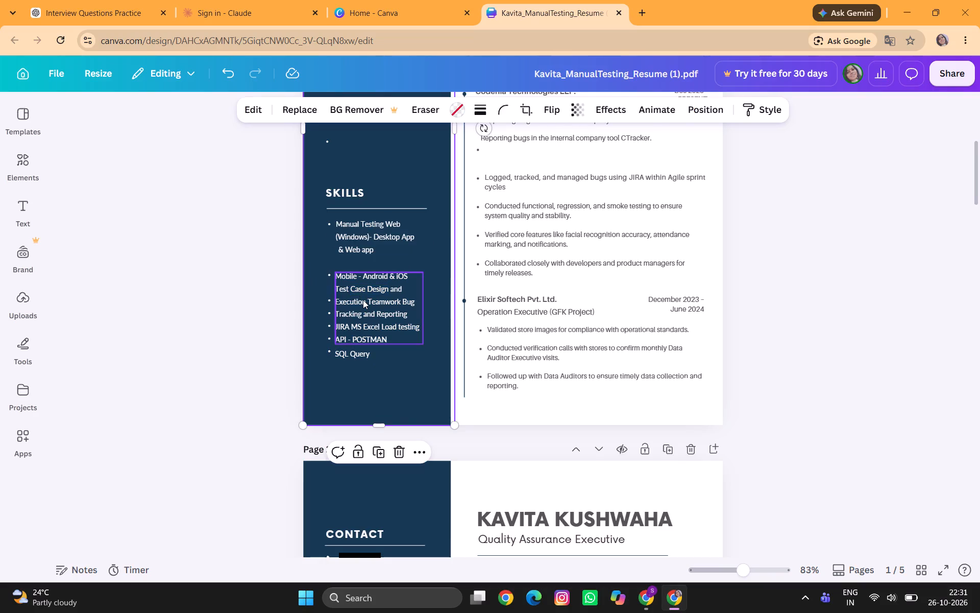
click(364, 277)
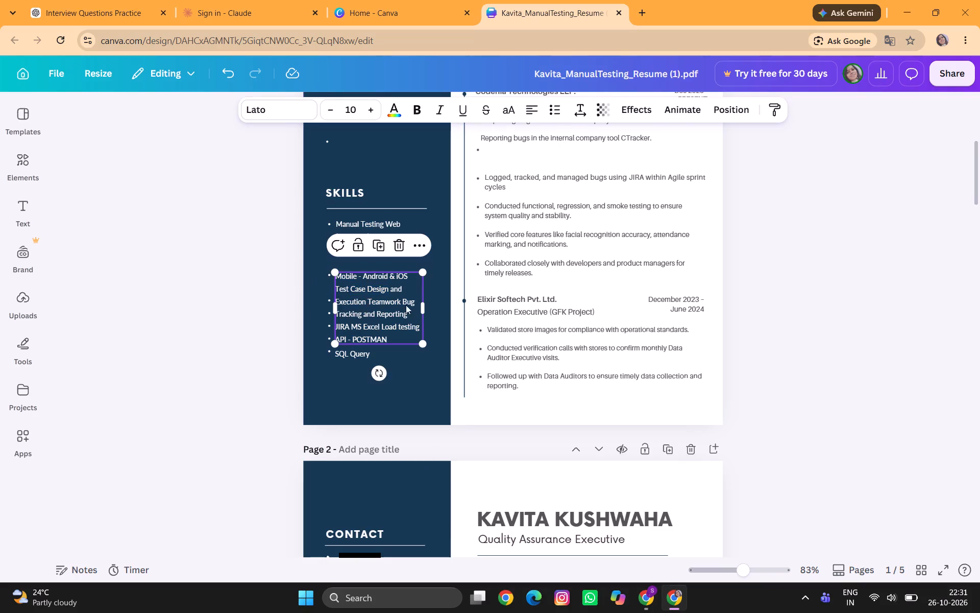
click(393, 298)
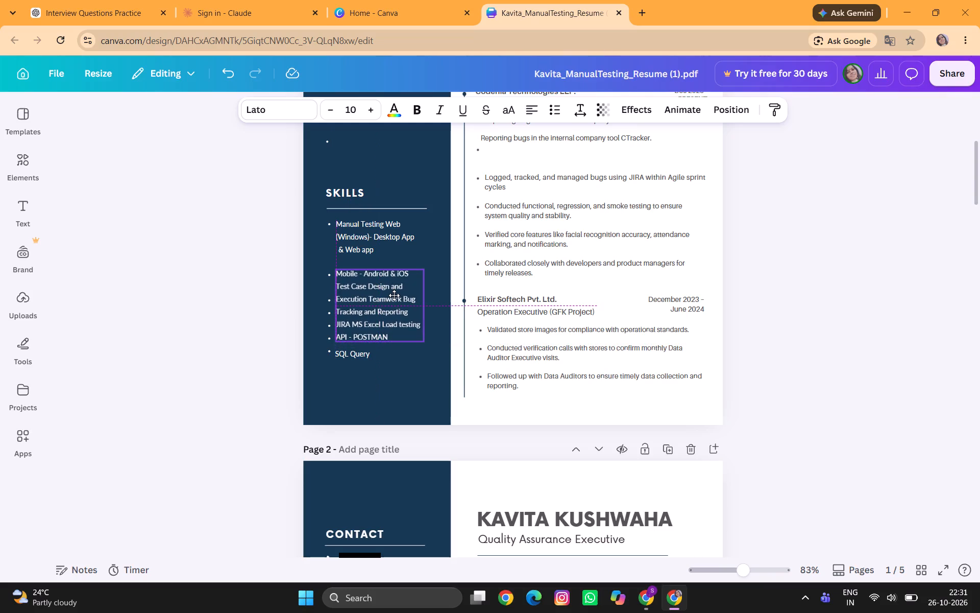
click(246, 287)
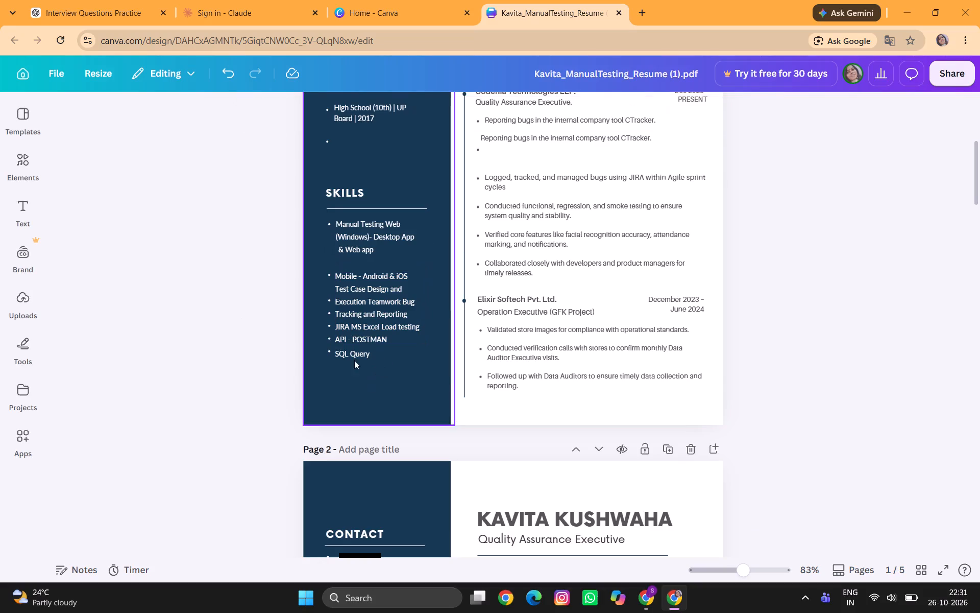
Reposition "SQL Query" level with the last Skills bullet and left-aligned under "API - POSTMAN".
click(346, 349)
click(346, 349)
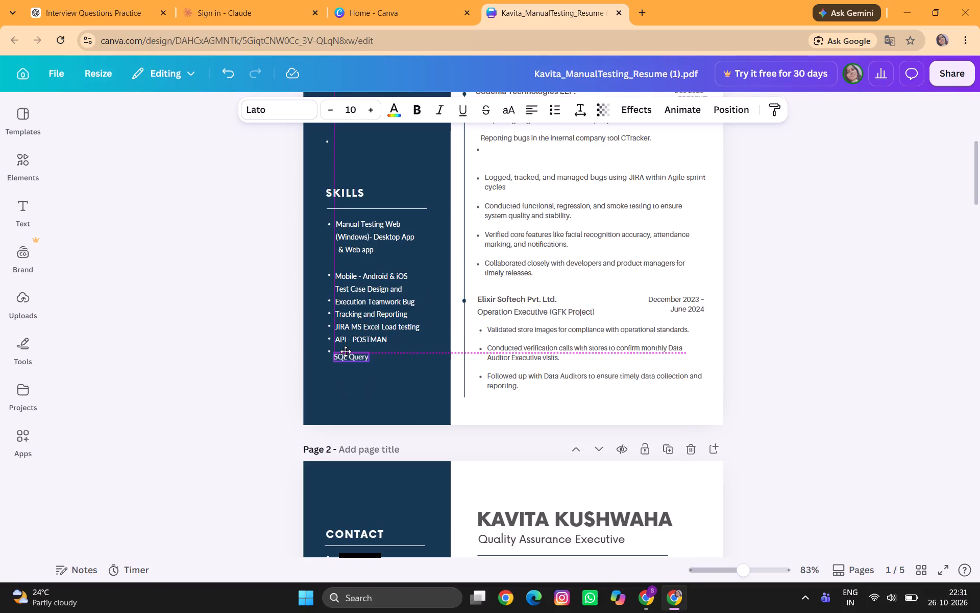
click(194, 334)
drag(344, 356, 349, 351)
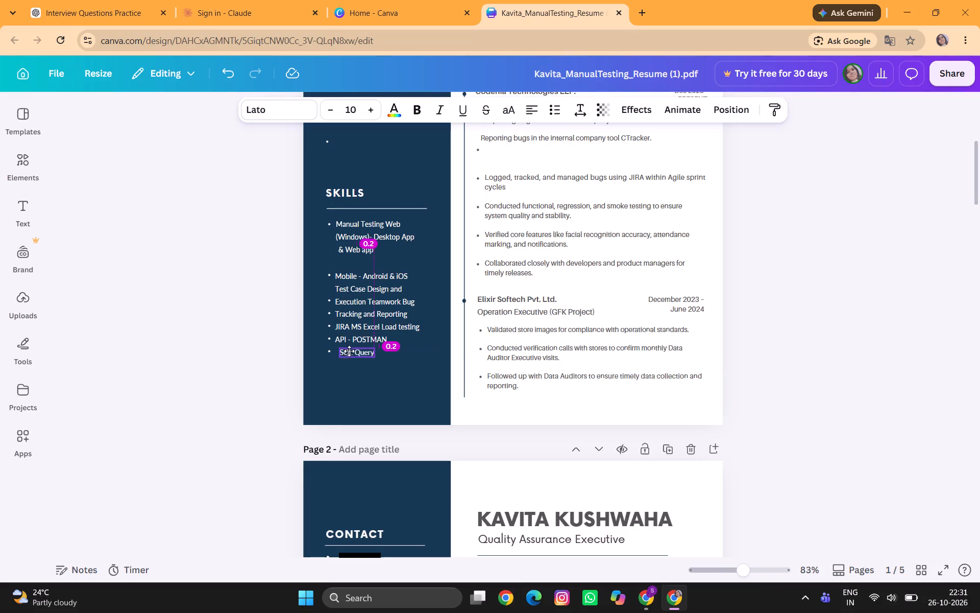
drag(349, 351, 346, 353)
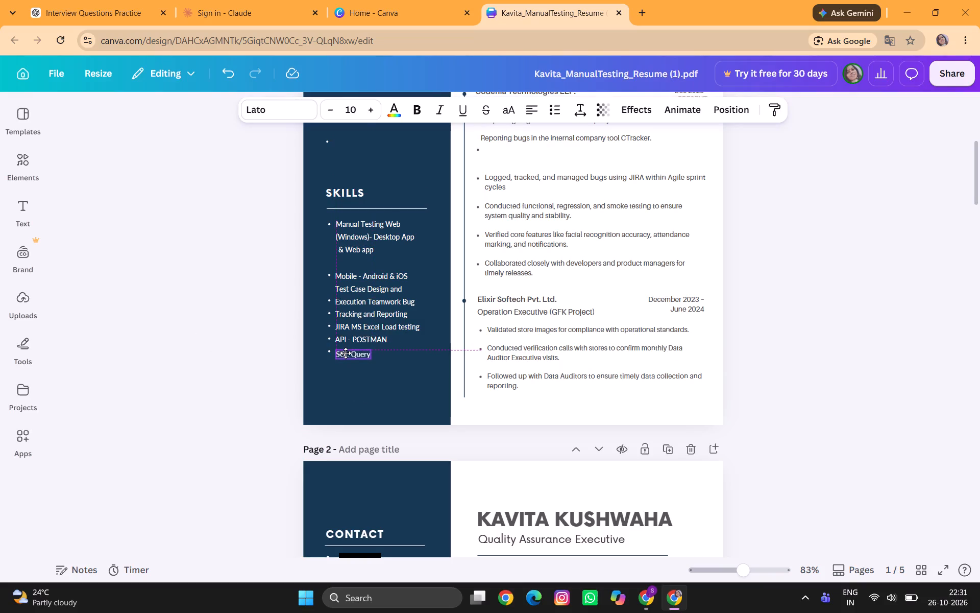
drag(346, 353, 346, 351)
drag(346, 351, 347, 351)
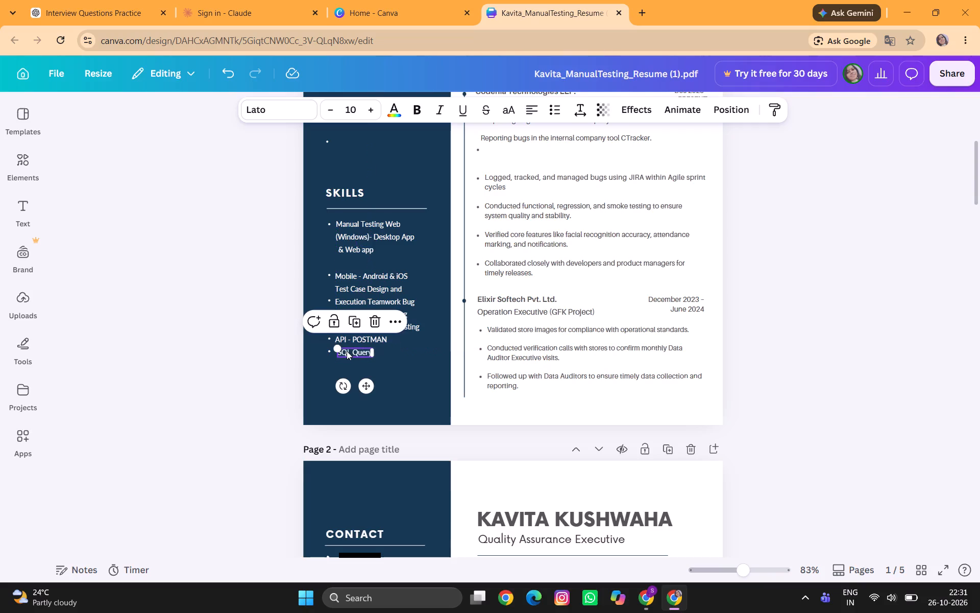
click(242, 364)
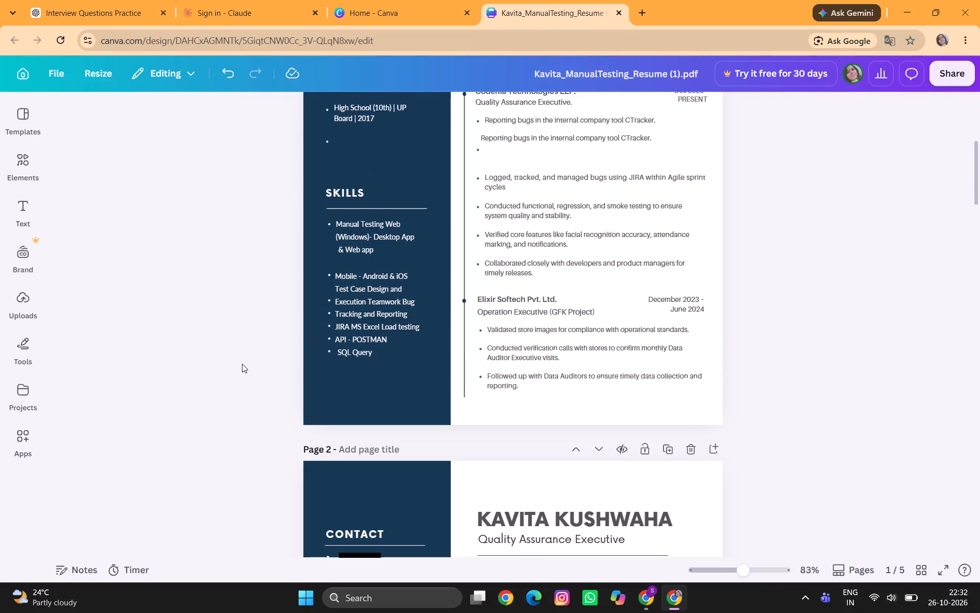
click(353, 351)
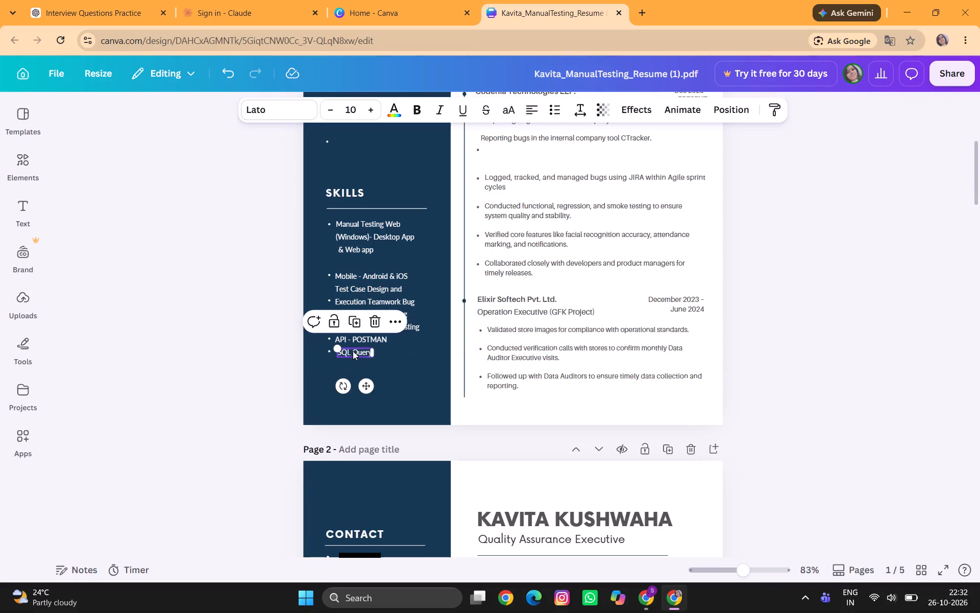
click(353, 351)
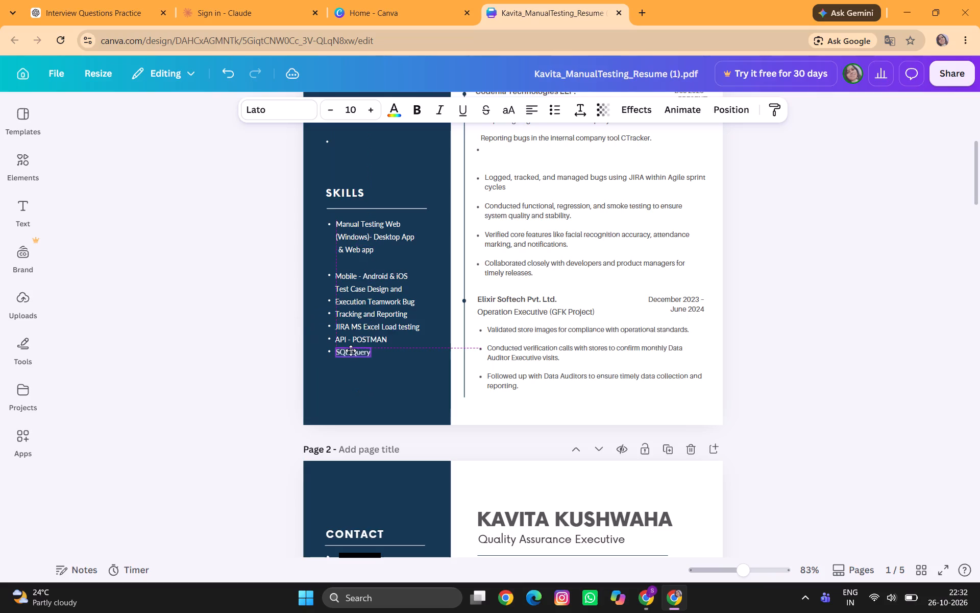
click(354, 350)
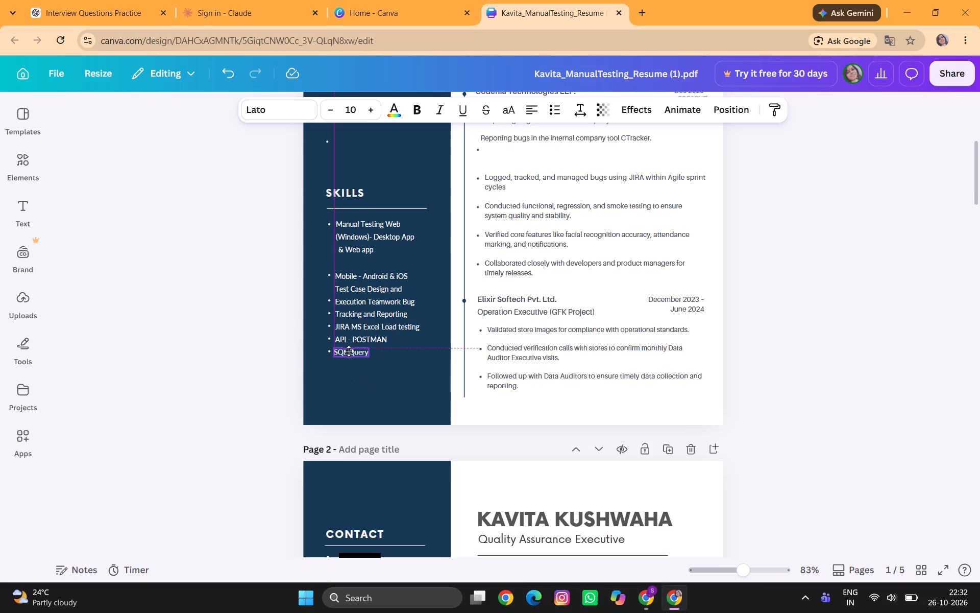
click(350, 351)
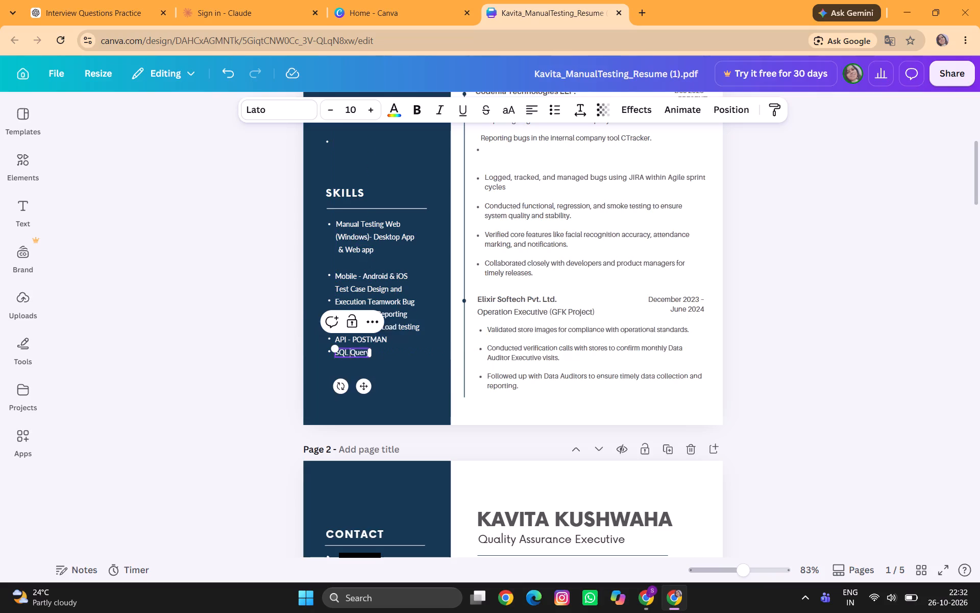
right_click(350, 351)
click(246, 368)
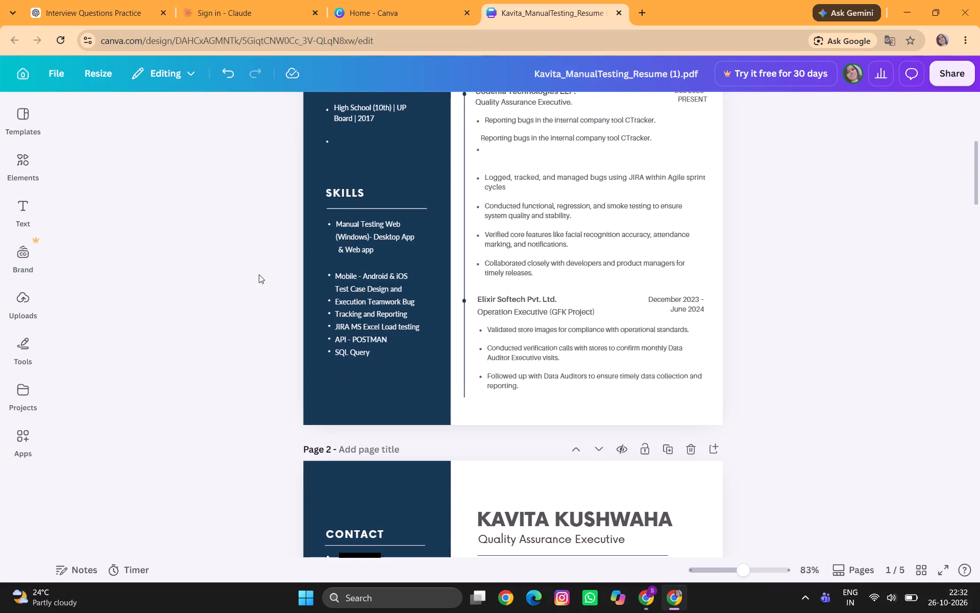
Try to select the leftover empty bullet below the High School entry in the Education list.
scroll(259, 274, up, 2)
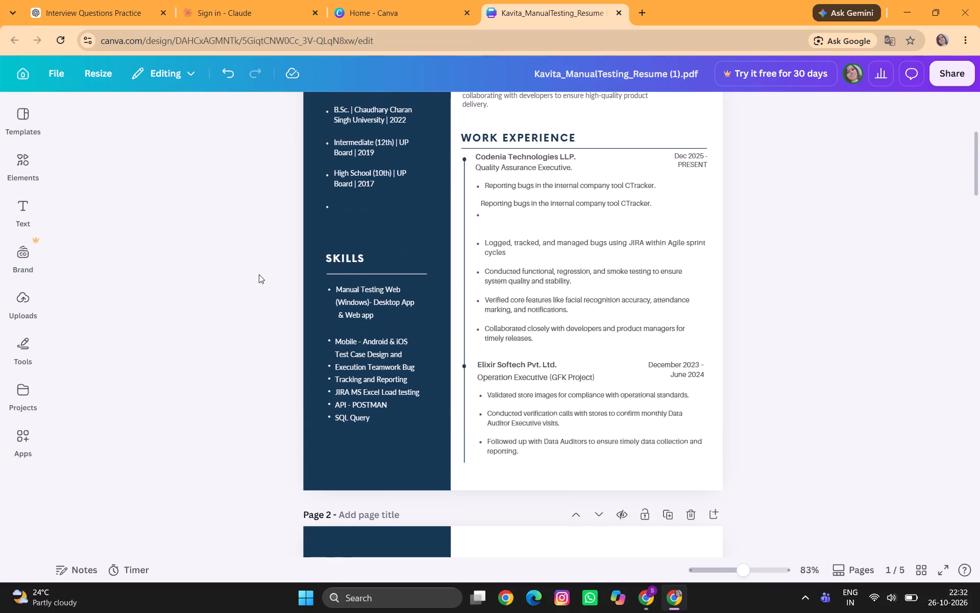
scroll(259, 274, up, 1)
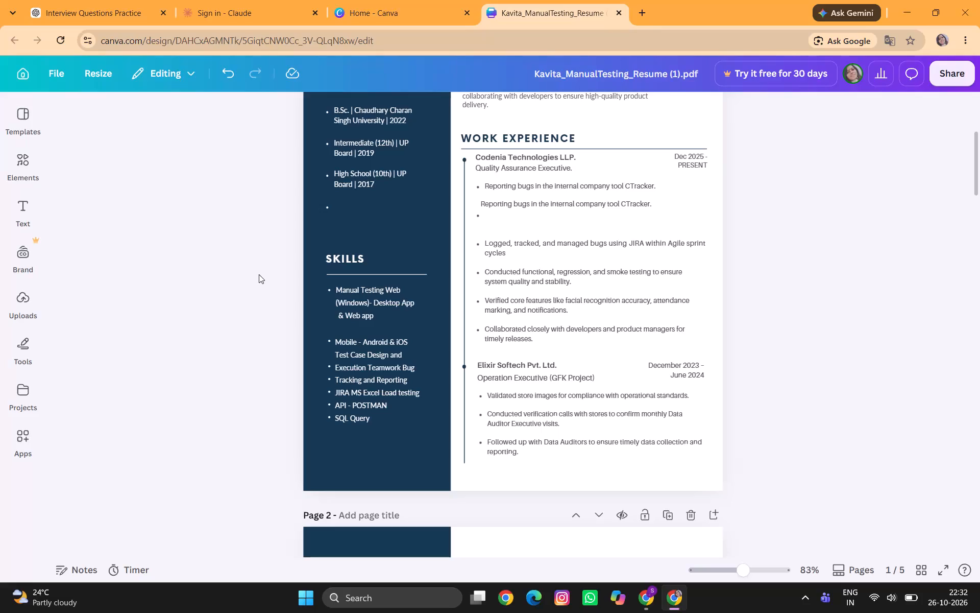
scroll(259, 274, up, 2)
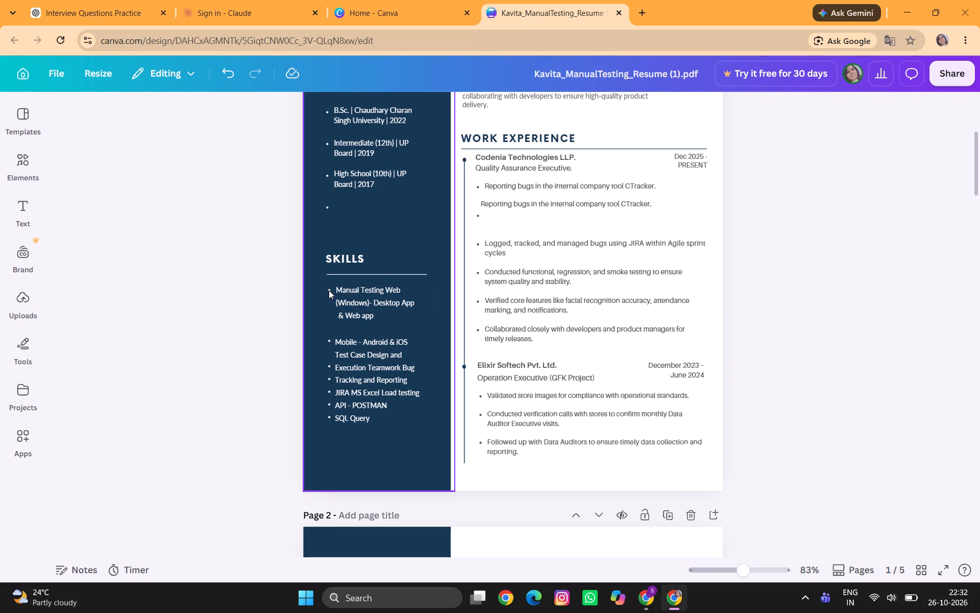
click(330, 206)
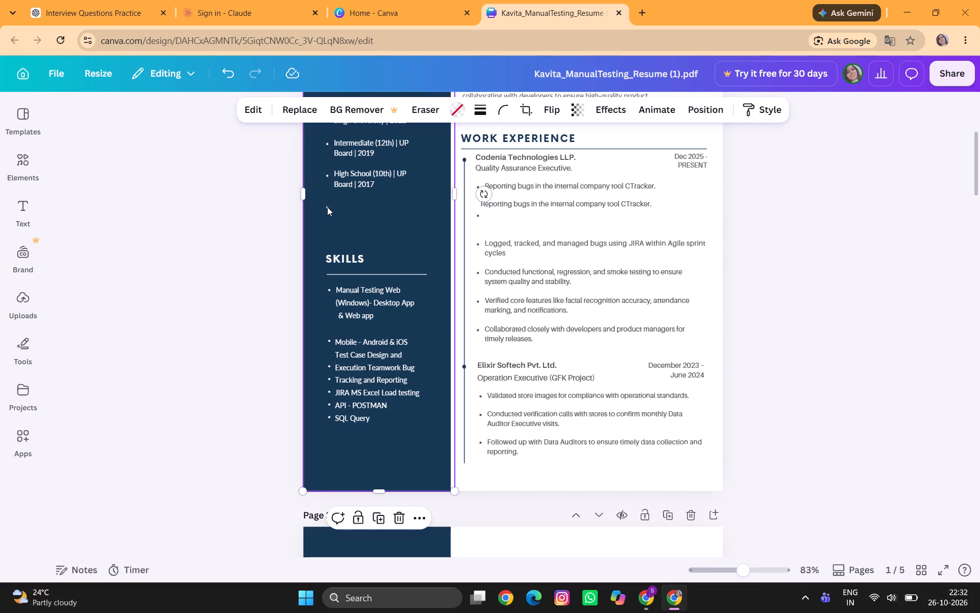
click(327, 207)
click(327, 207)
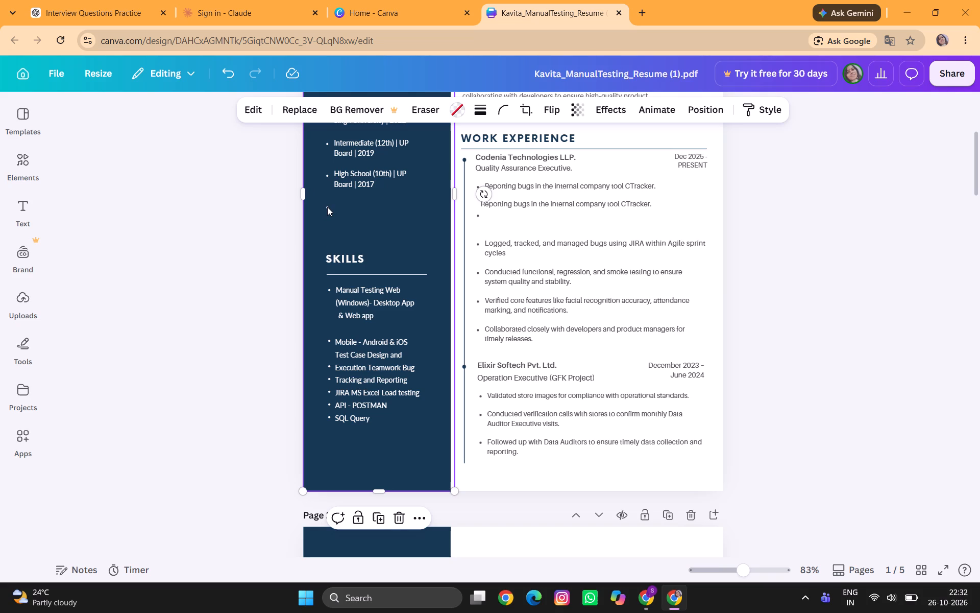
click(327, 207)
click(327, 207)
Change the colour of page 1's dark blue sidebar background to white.
click(459, 115)
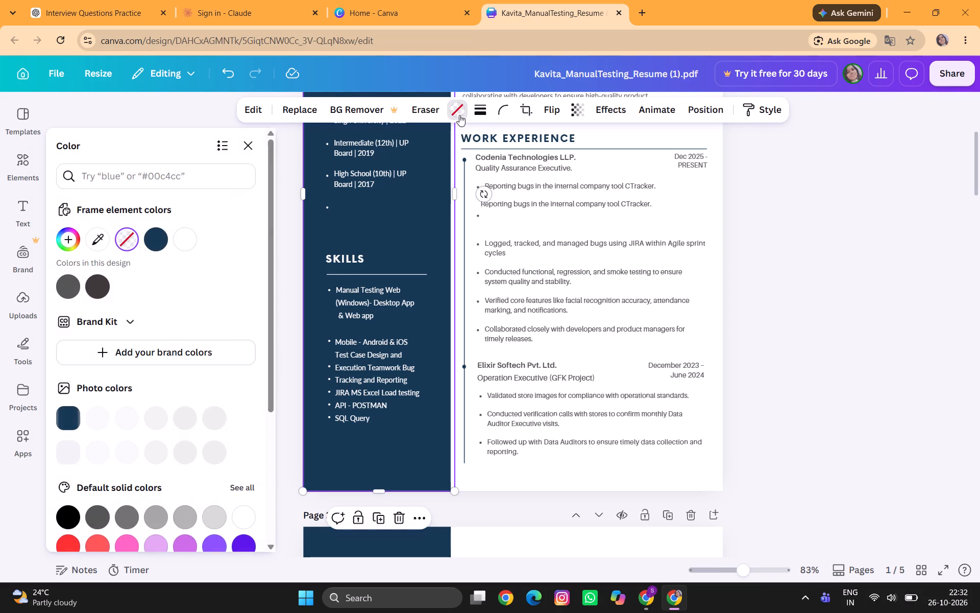
click(187, 243)
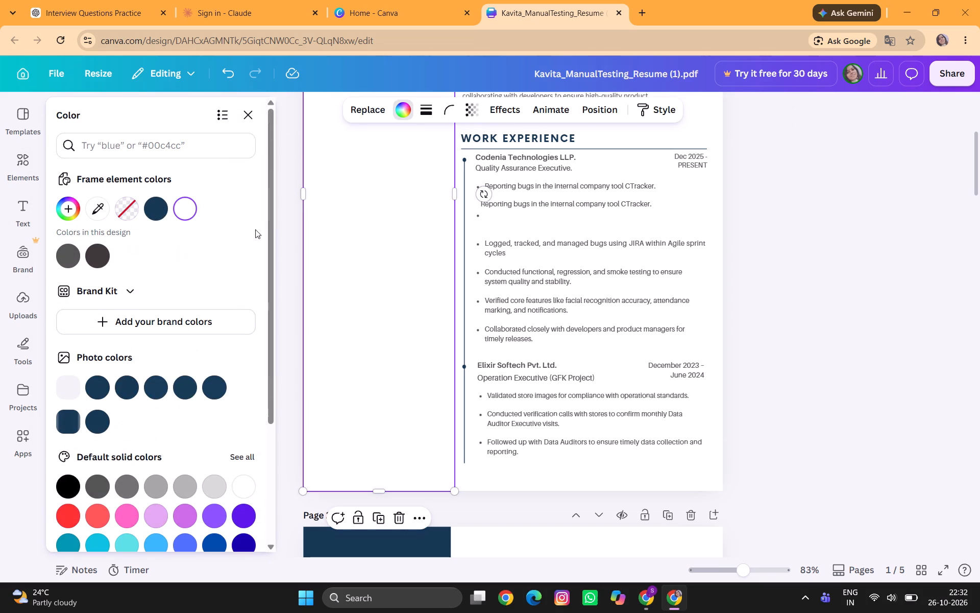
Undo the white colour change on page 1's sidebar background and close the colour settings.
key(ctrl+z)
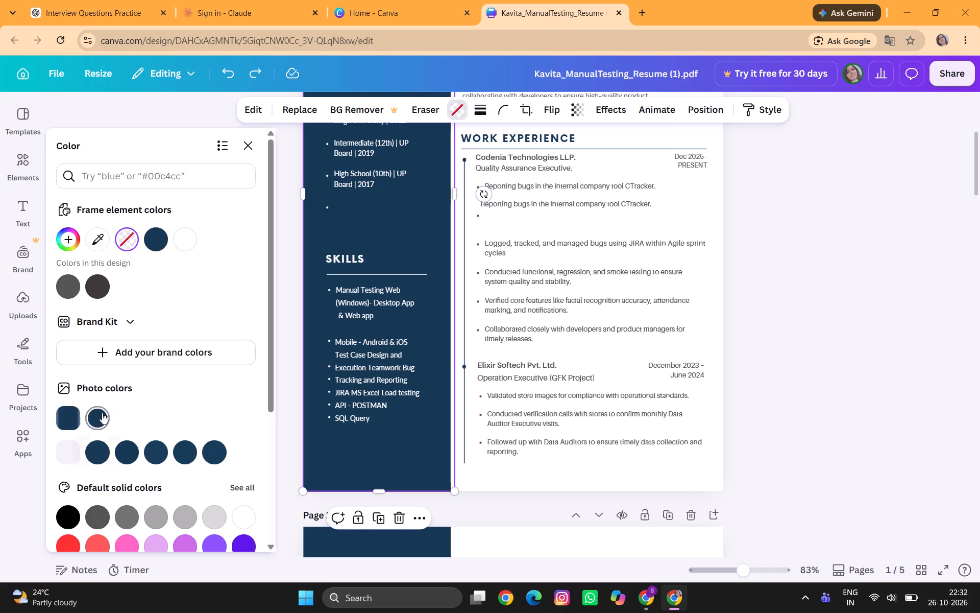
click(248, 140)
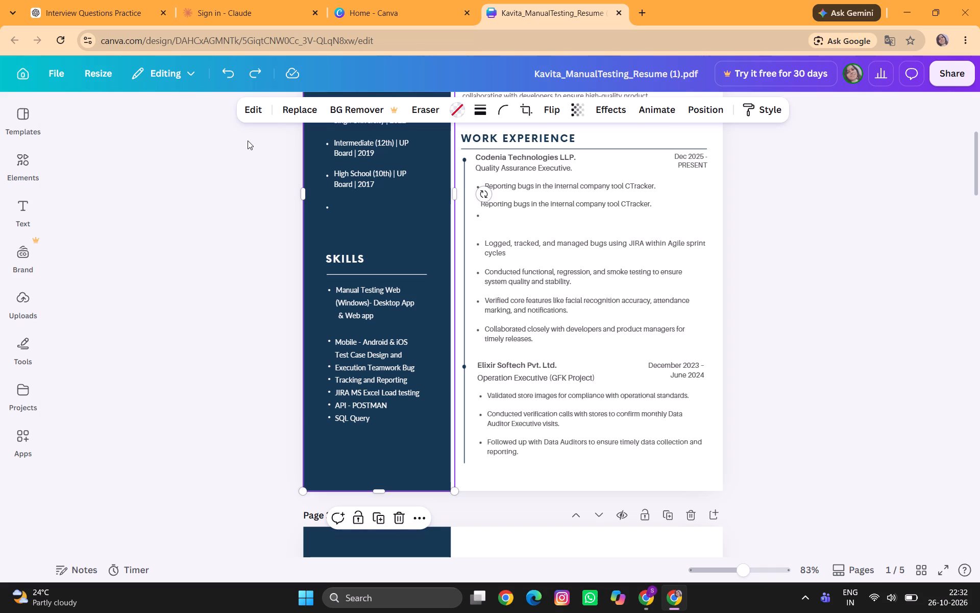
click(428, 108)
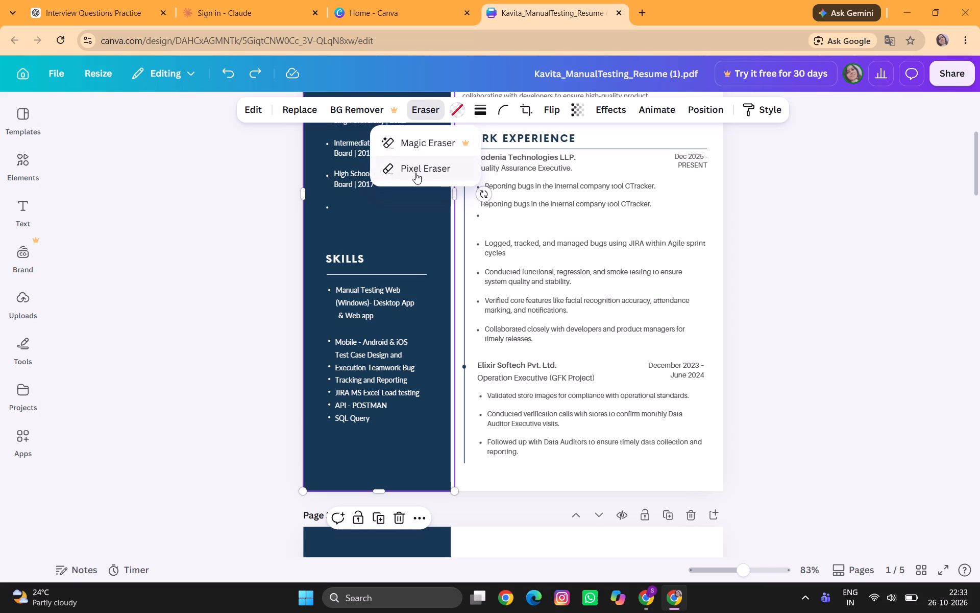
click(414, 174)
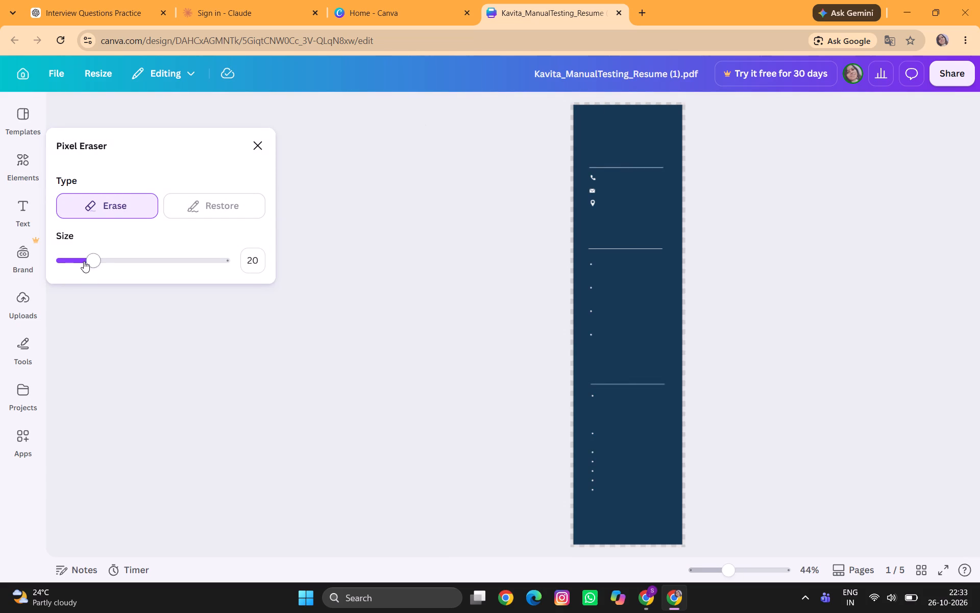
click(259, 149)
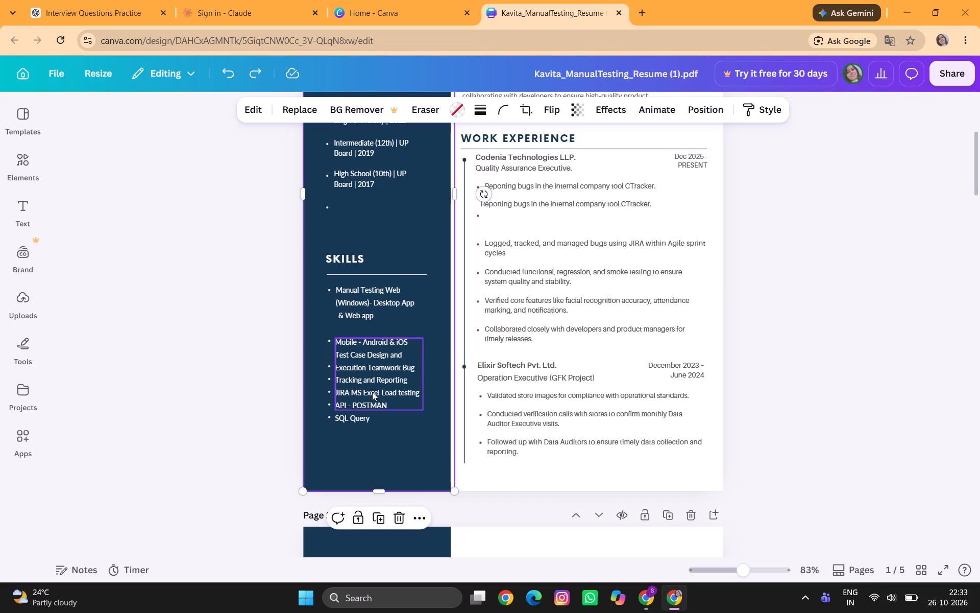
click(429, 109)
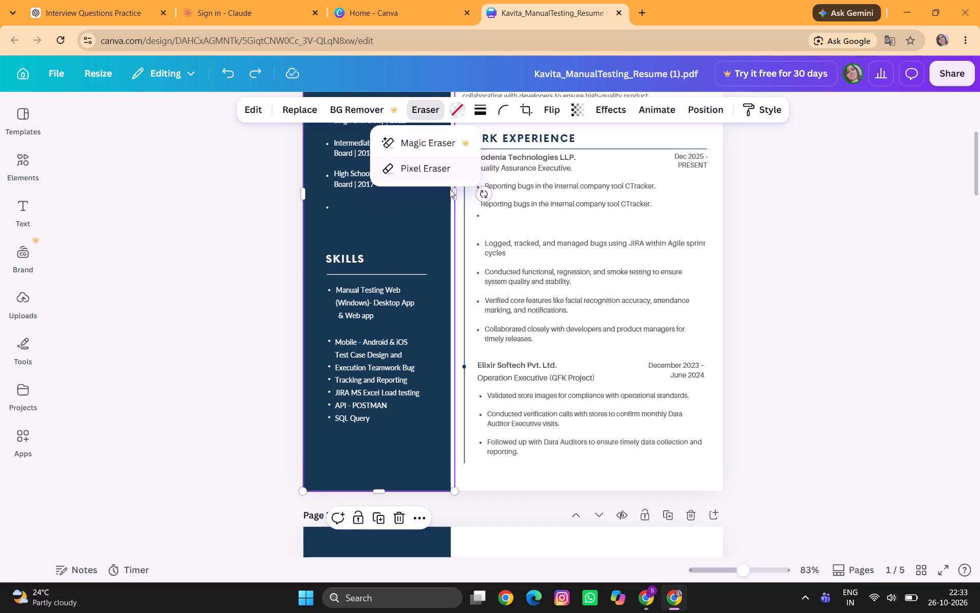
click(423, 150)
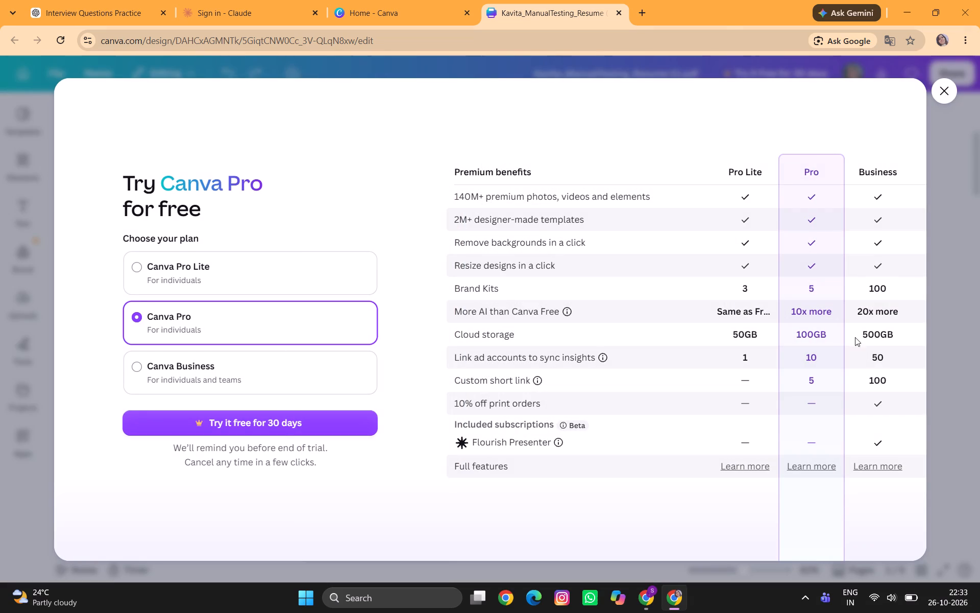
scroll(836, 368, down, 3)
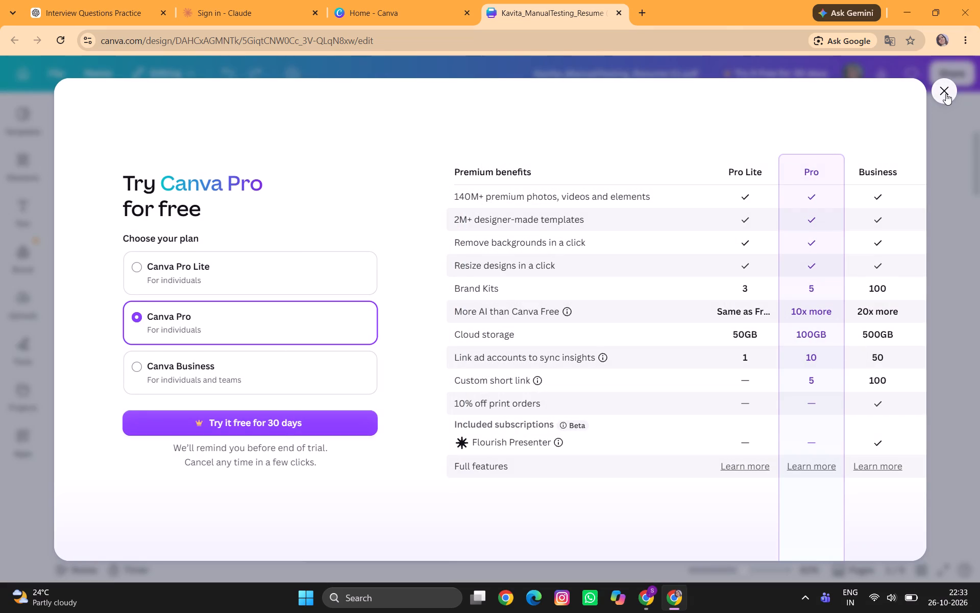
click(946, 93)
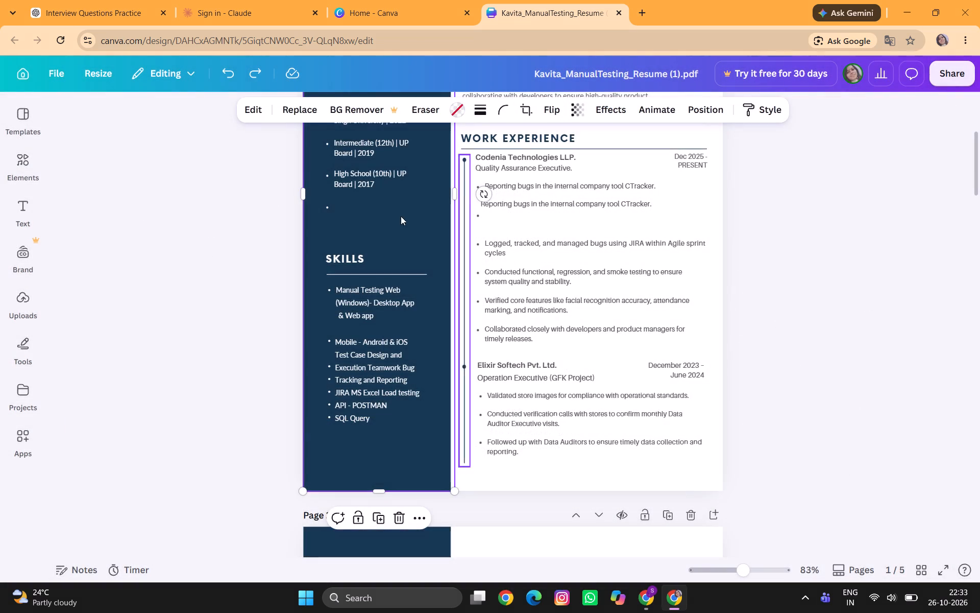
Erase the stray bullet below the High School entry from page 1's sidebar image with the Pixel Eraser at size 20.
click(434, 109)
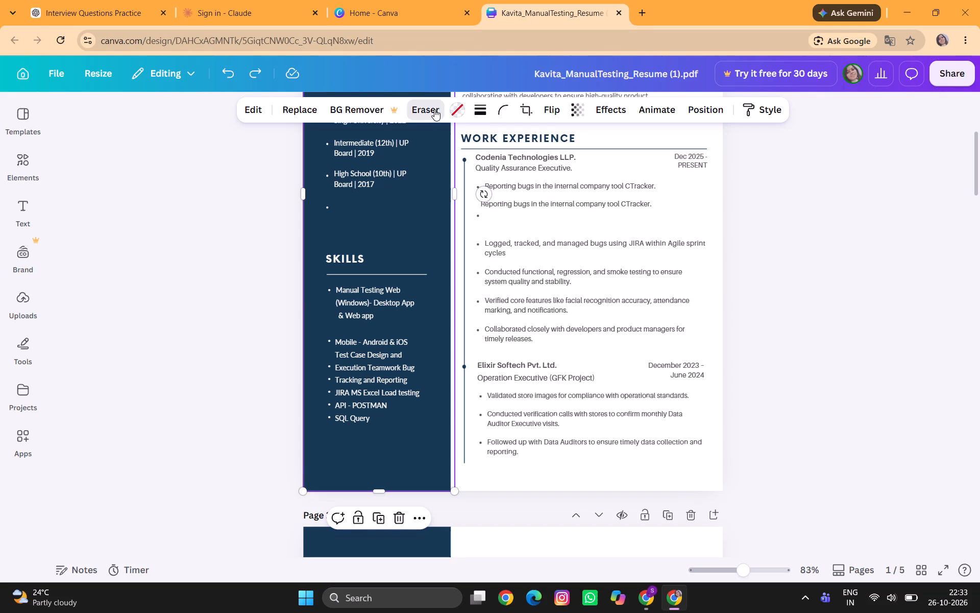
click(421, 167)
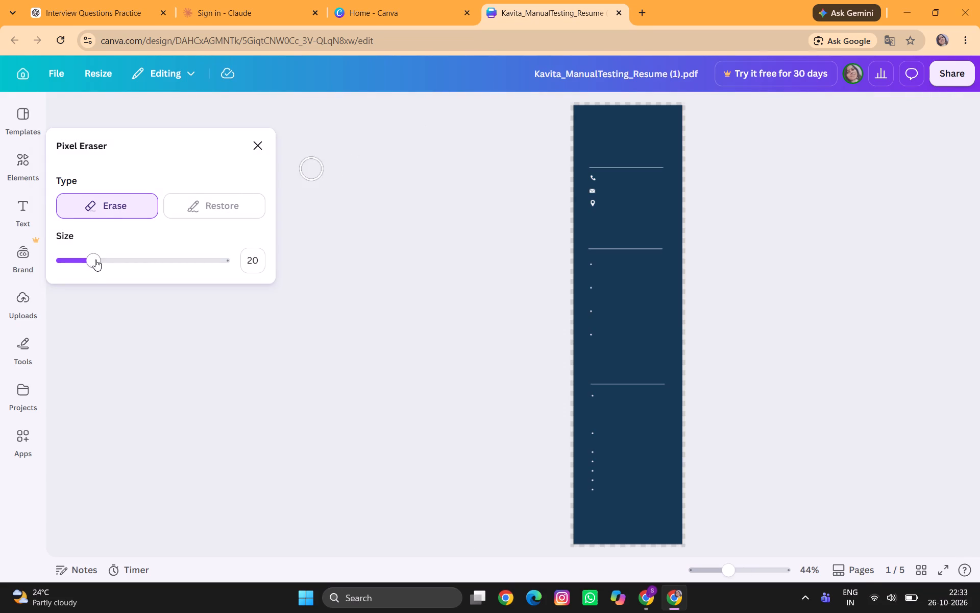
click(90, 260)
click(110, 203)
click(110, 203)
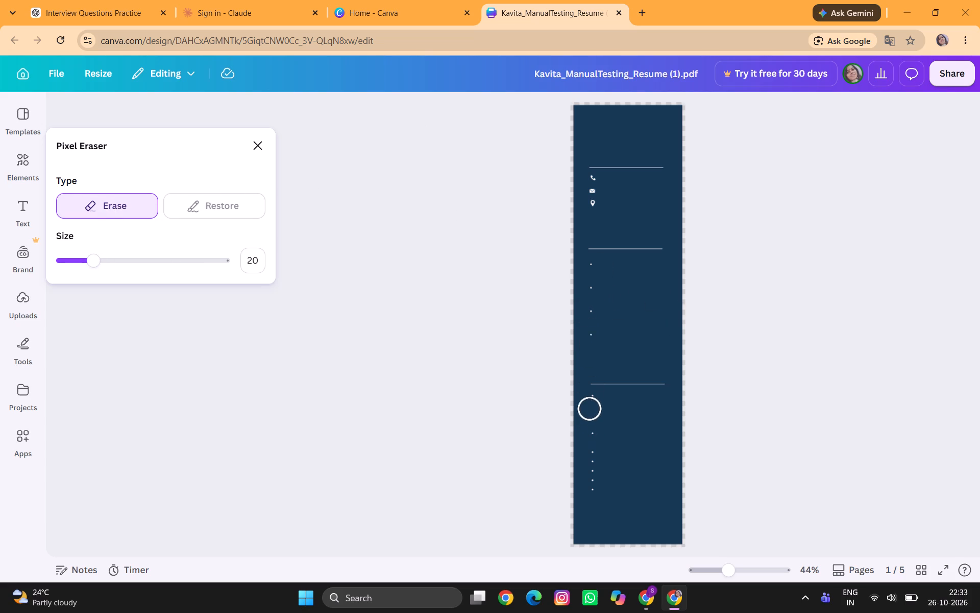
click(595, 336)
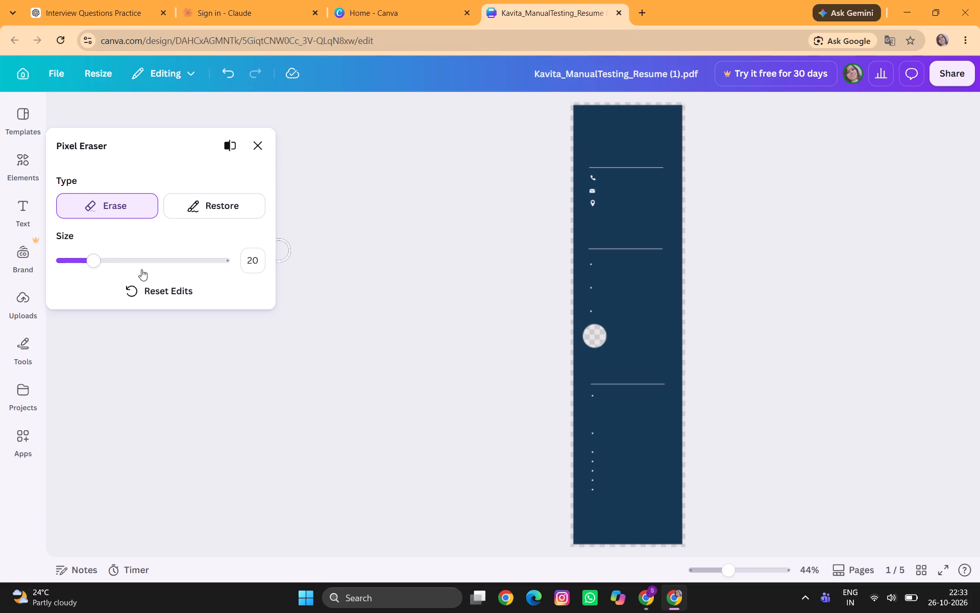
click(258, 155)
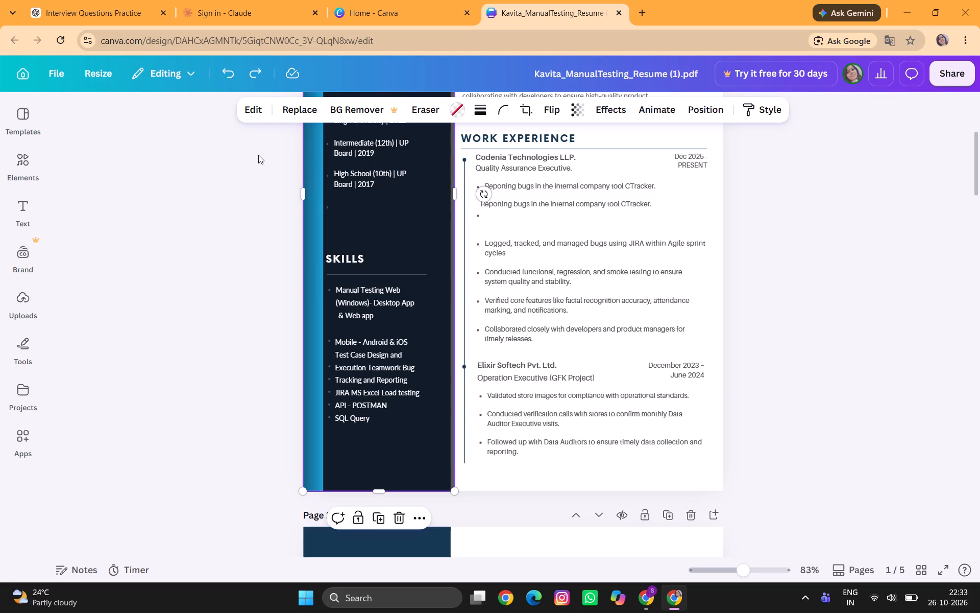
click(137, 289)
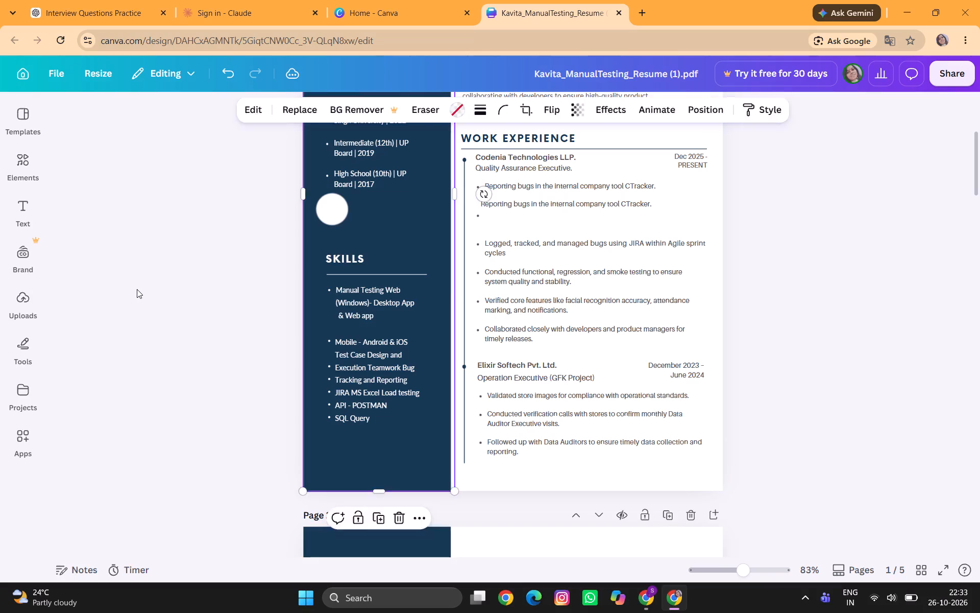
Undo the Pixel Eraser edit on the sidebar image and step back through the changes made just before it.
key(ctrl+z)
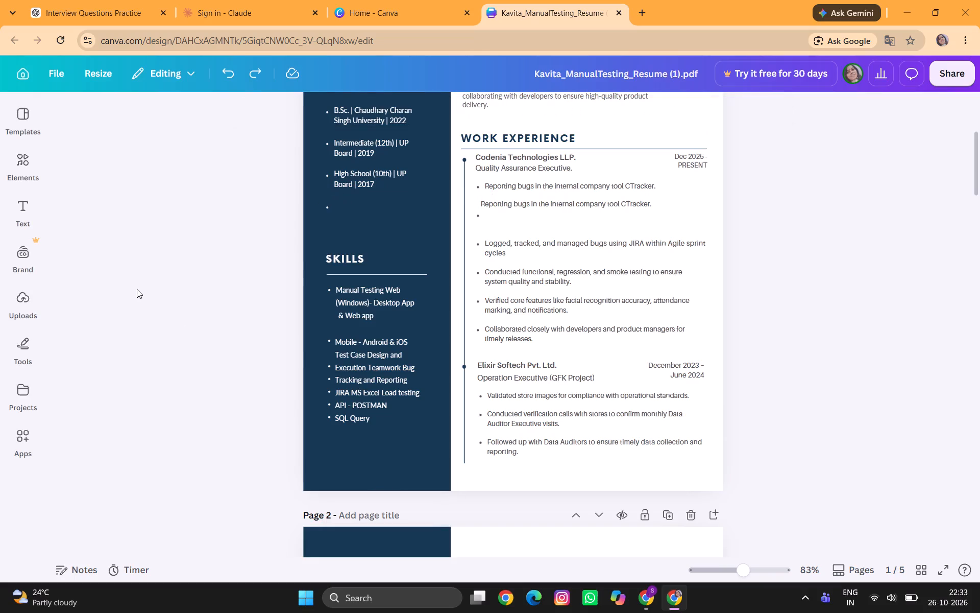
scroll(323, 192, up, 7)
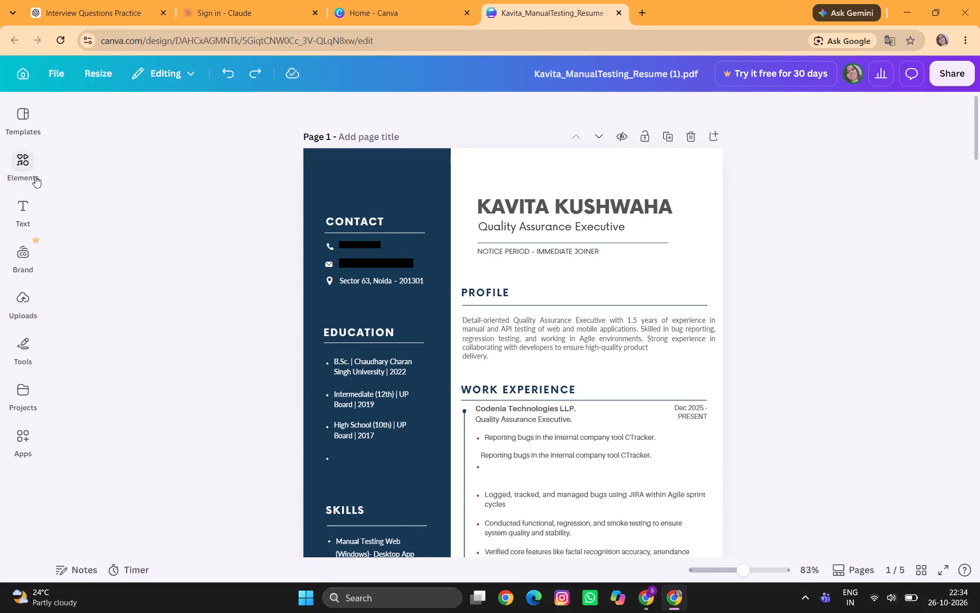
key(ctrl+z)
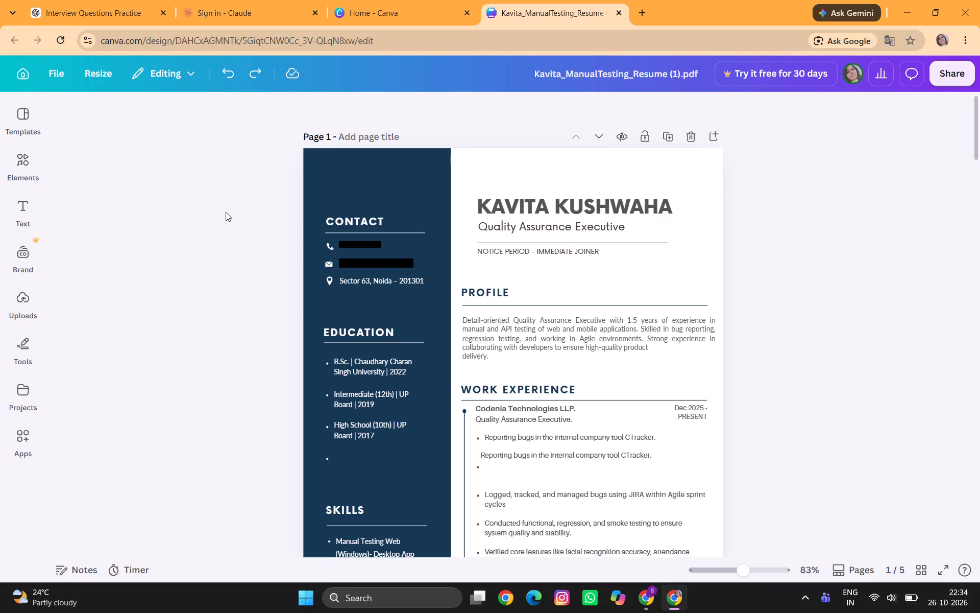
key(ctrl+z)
Shift "SQL Query" slightly left so it lines up under "API - POSTMAN" in page 1's Skills list.
scroll(349, 387, down, 3)
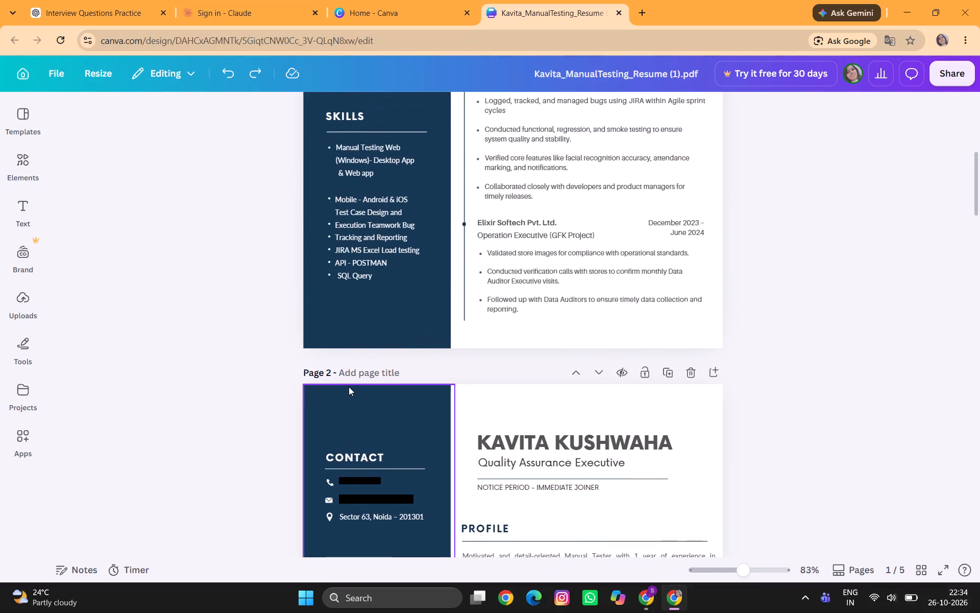
click(349, 278)
click(349, 278)
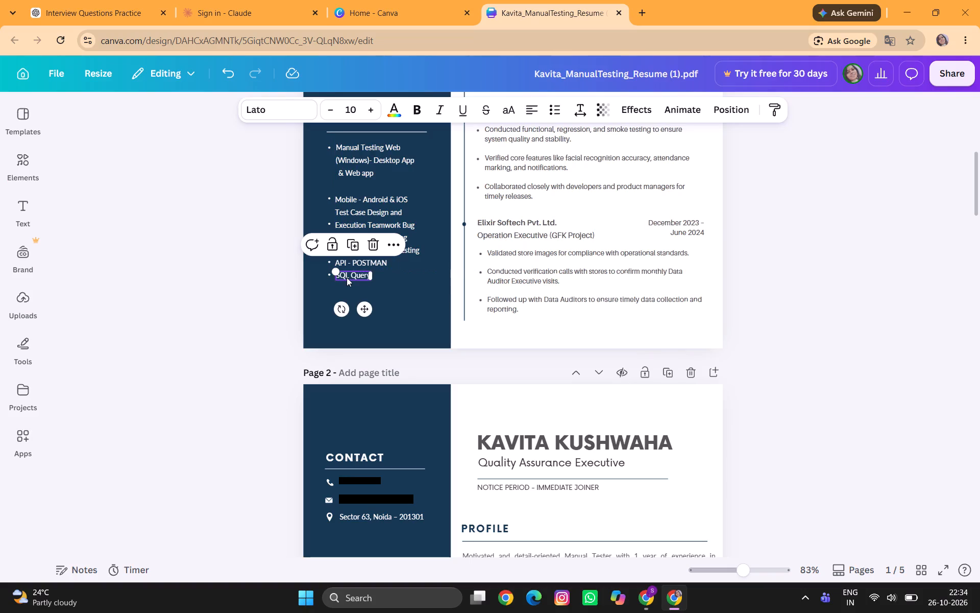
click(186, 299)
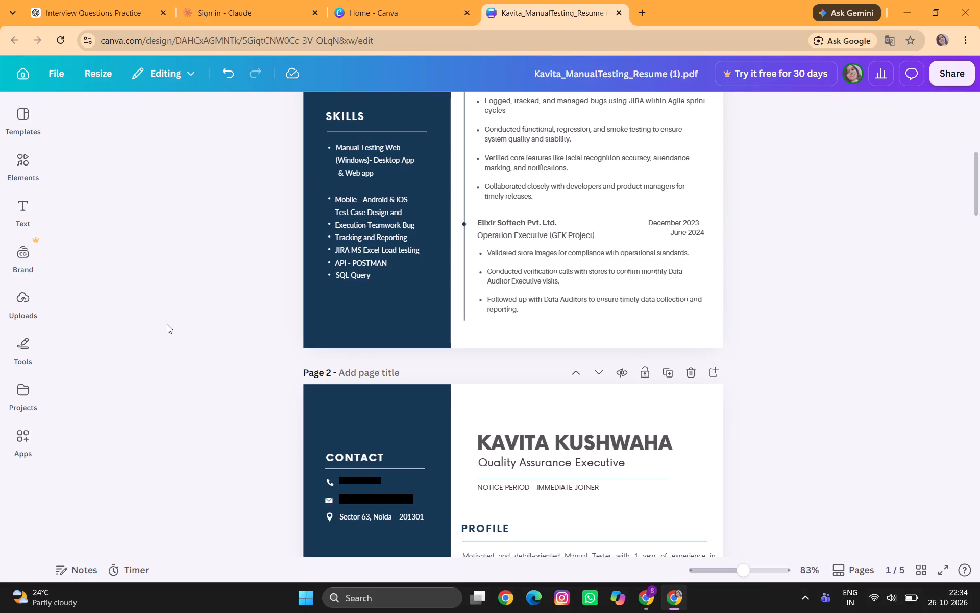
Replace "PRESENT" with "May 2026" in the Codenia Technologies LLP. employment dates on page 1.
scroll(598, 337, up, 3)
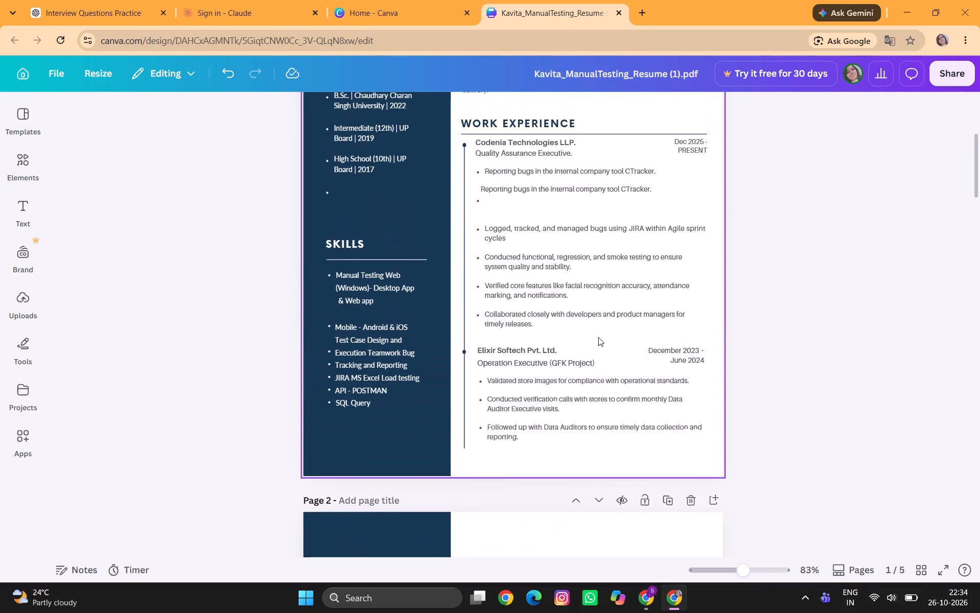
scroll(598, 337, up, 1)
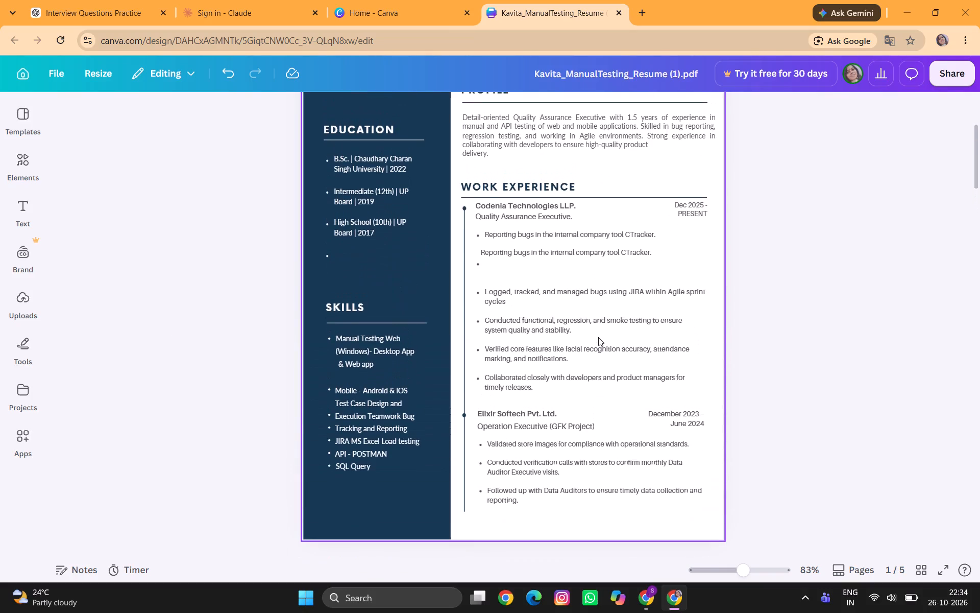
scroll(598, 337, up, 1)
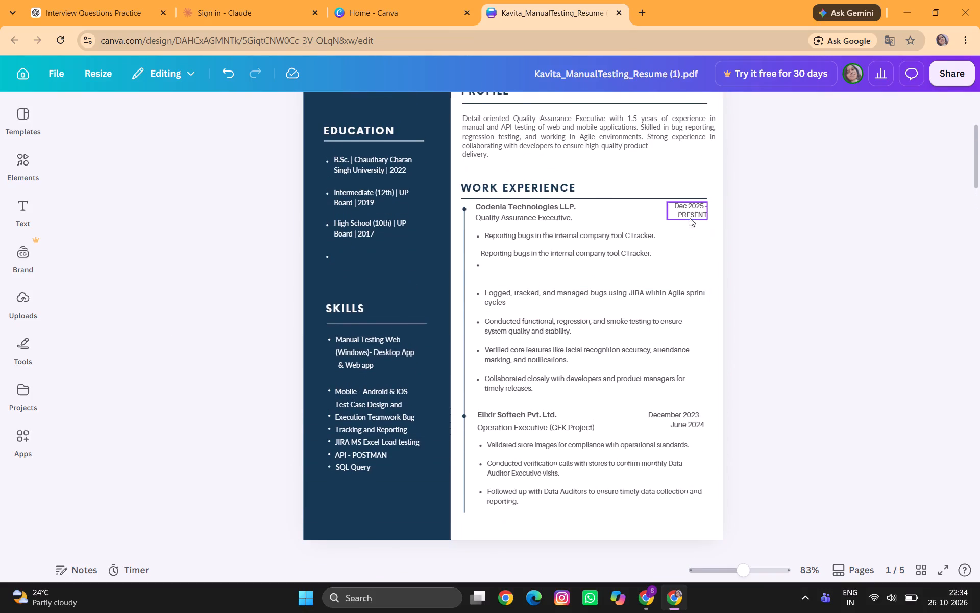
click(691, 212)
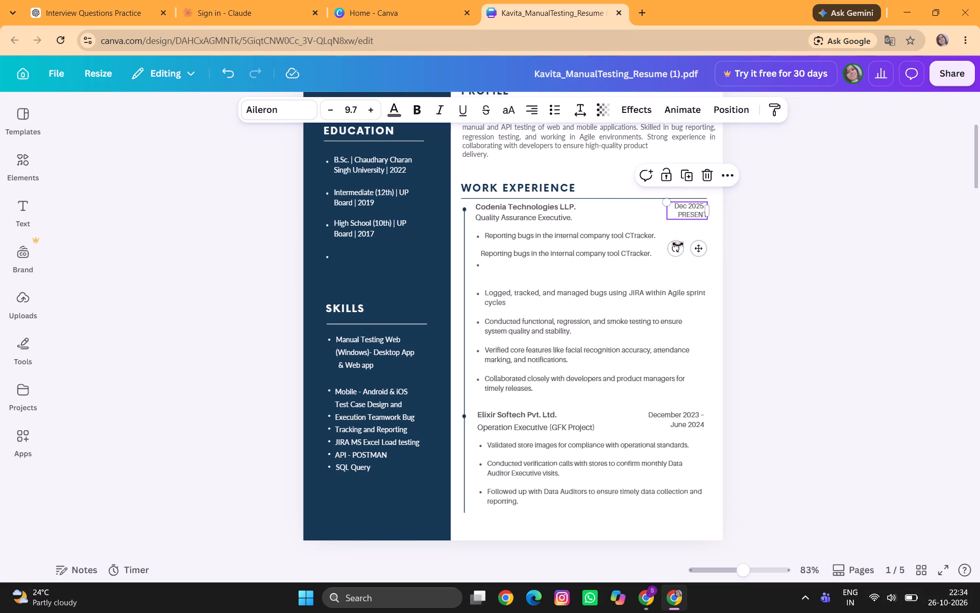
click(690, 215)
click(701, 214)
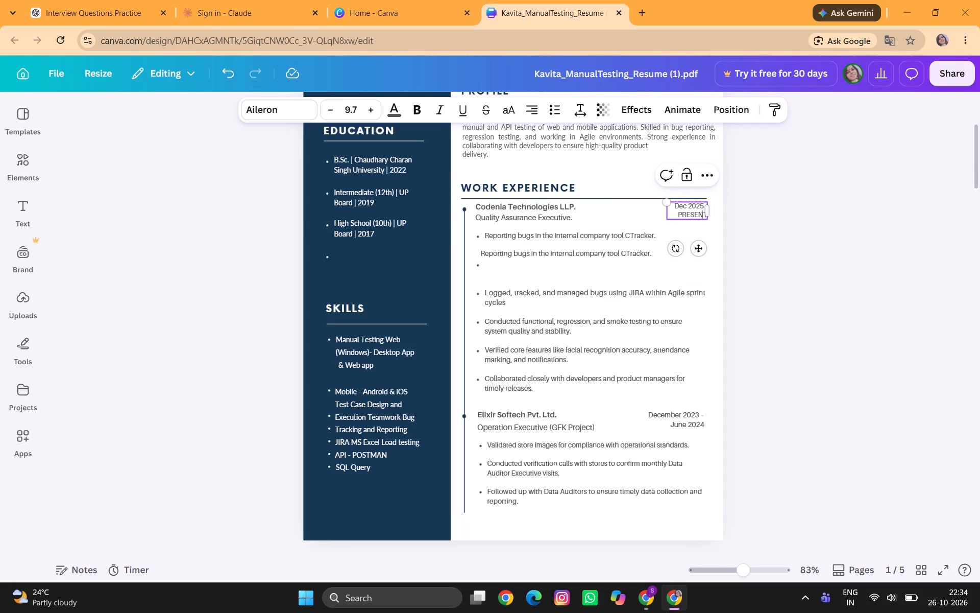
key(Right)
key(BackSpace)
key(BackSpace)
key(BackSpace)
key(BackSpace)
key(BackSpace)
key(BackSpace)
key(BackSpace)
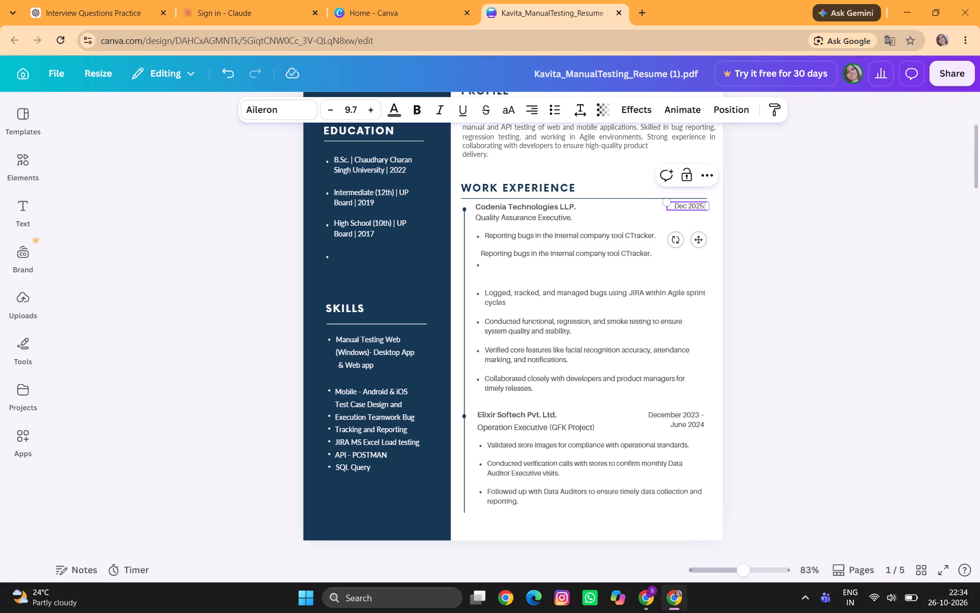
text(Ma)
key(y)
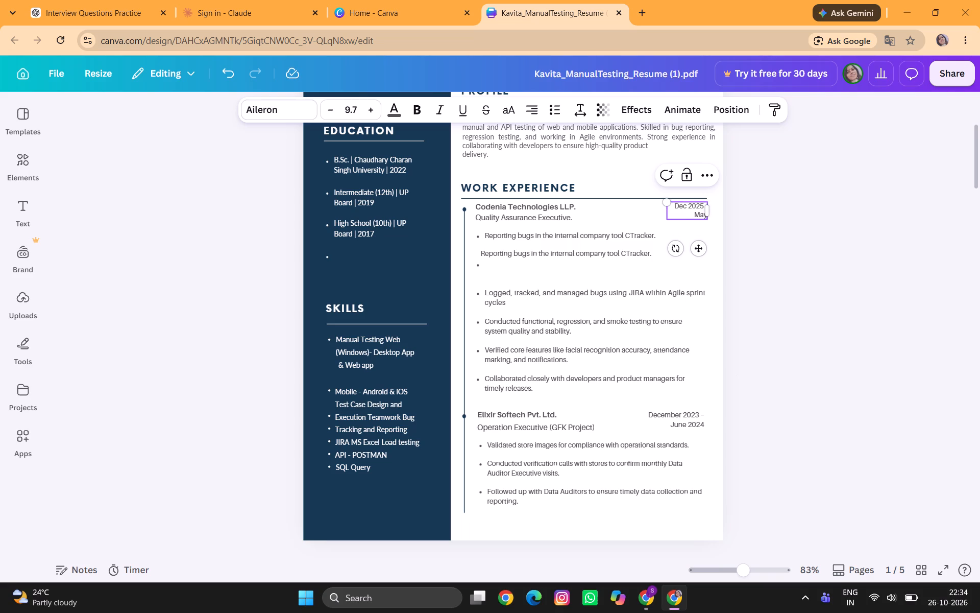
key(space)
text(202)
key(6)
click(820, 334)
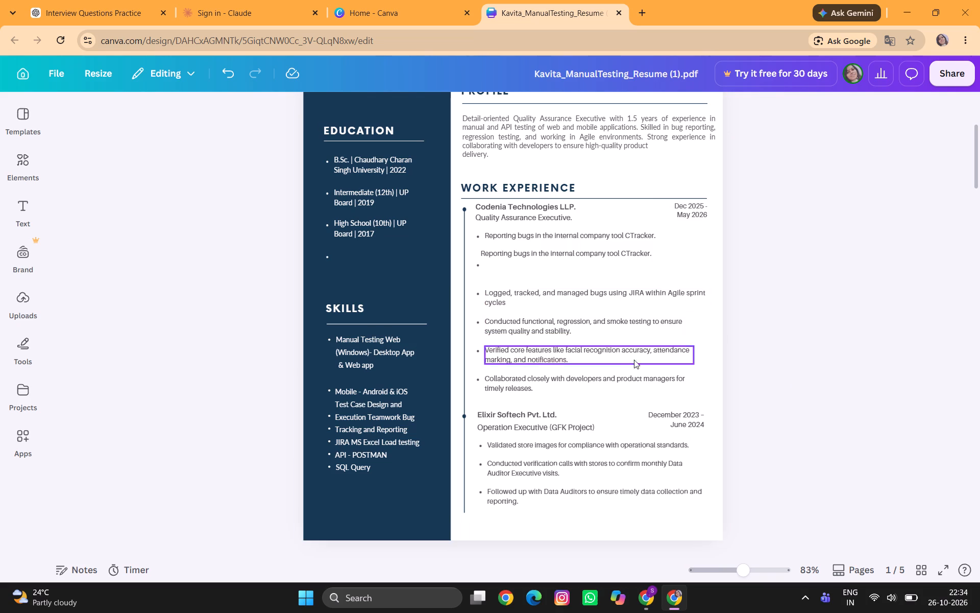
Delete the duplicate unbulleted line "Reporting bugs in the internal company tool CTracker." under Codenia Technologies LLP.
click(505, 255)
key(Delete)
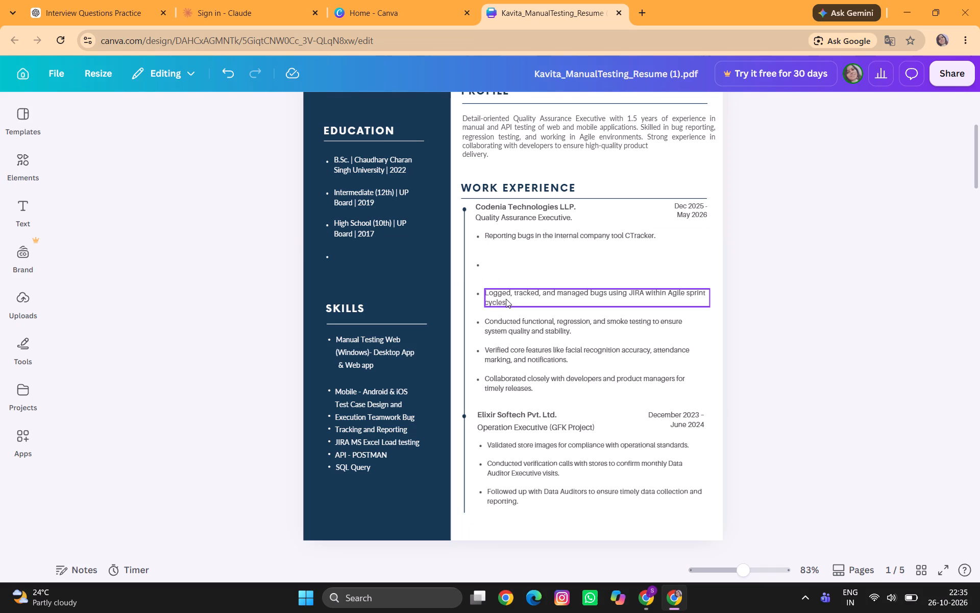
Move the "Logged, tracked, and managed bugs using JIRA" text up beside the empty second Codenia bullet, keeping its left alignment.
drag(505, 299, 506, 273)
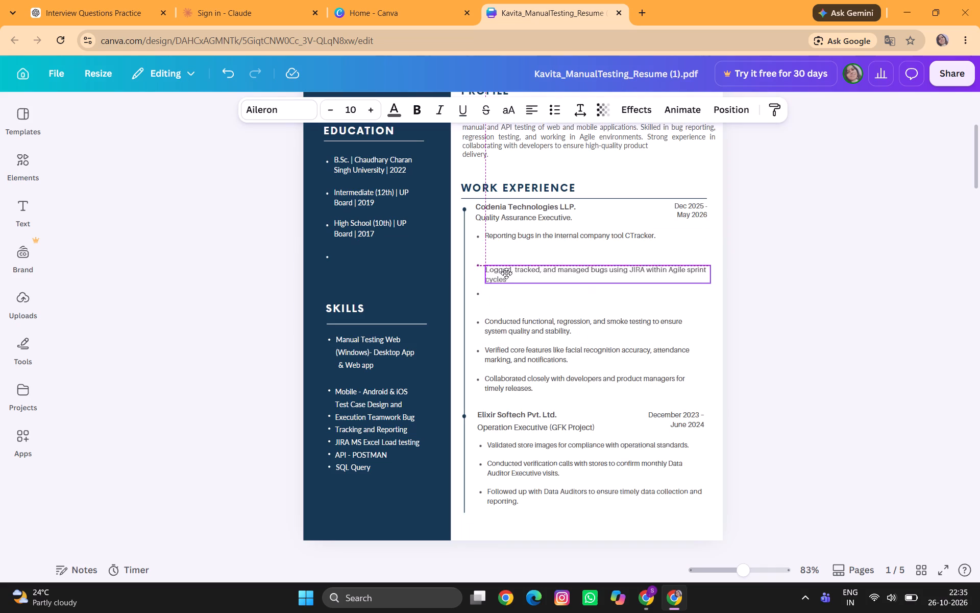
Nudge the "Logged, tracked, and managed bugs using JIRA" text slightly up so its first line meets the second Codenia bullet.
drag(506, 273, 505, 269)
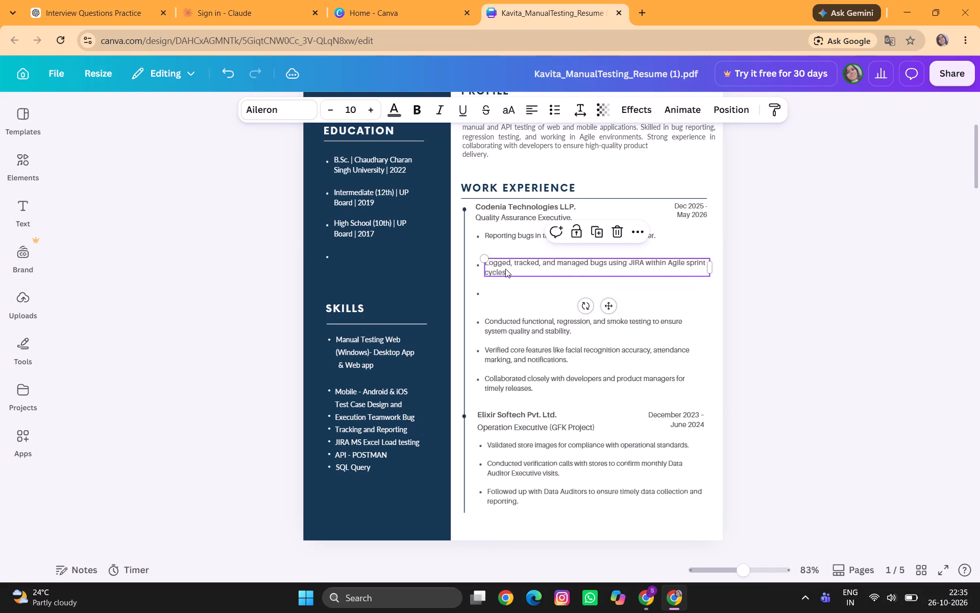
Move the "Conducted functional, regression, and smoke testing" text up beside the empty third Codenia bullet, close to the bullet dot.
click(514, 326)
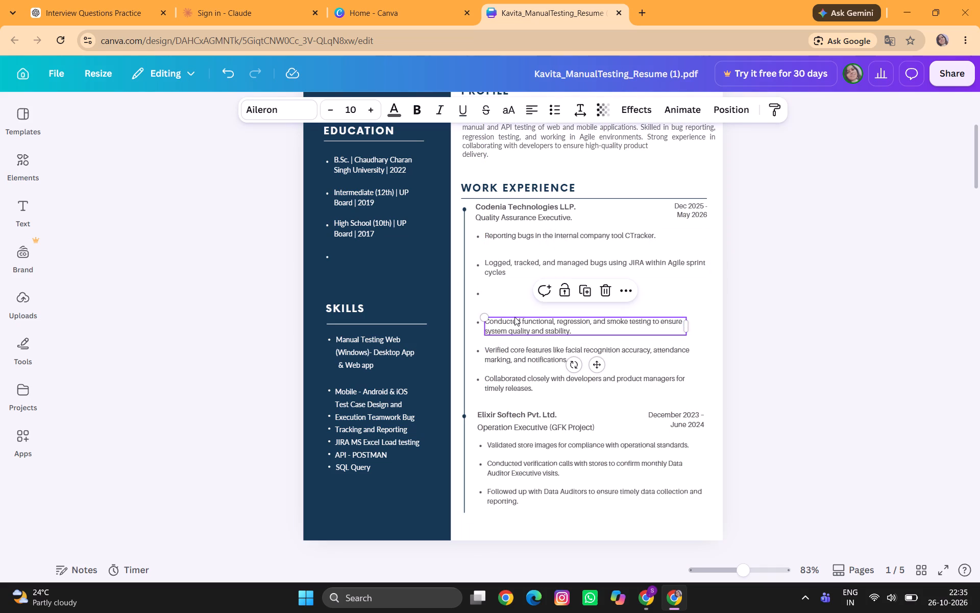
click(514, 316)
drag(541, 325, 525, 289)
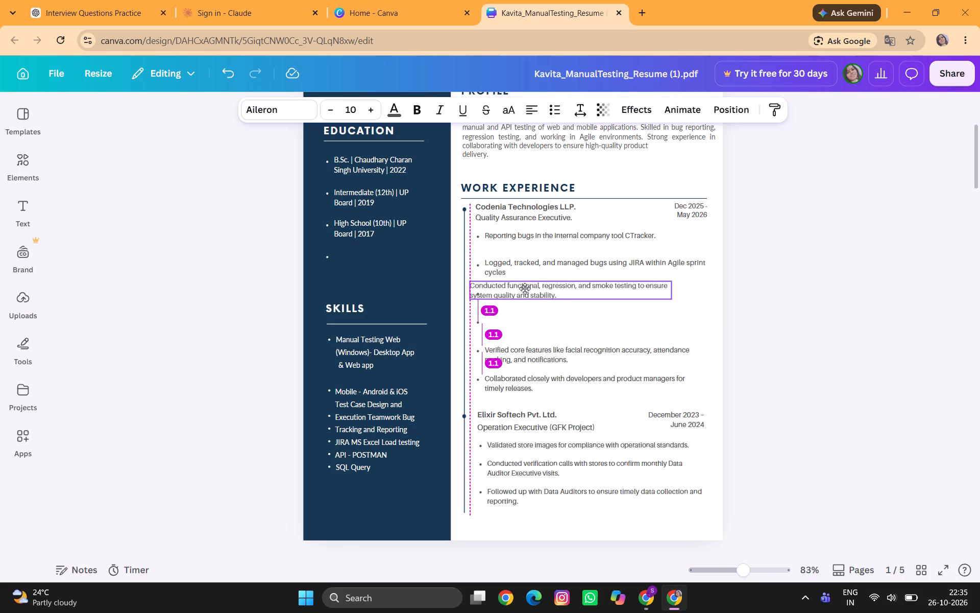
drag(525, 289, 542, 298)
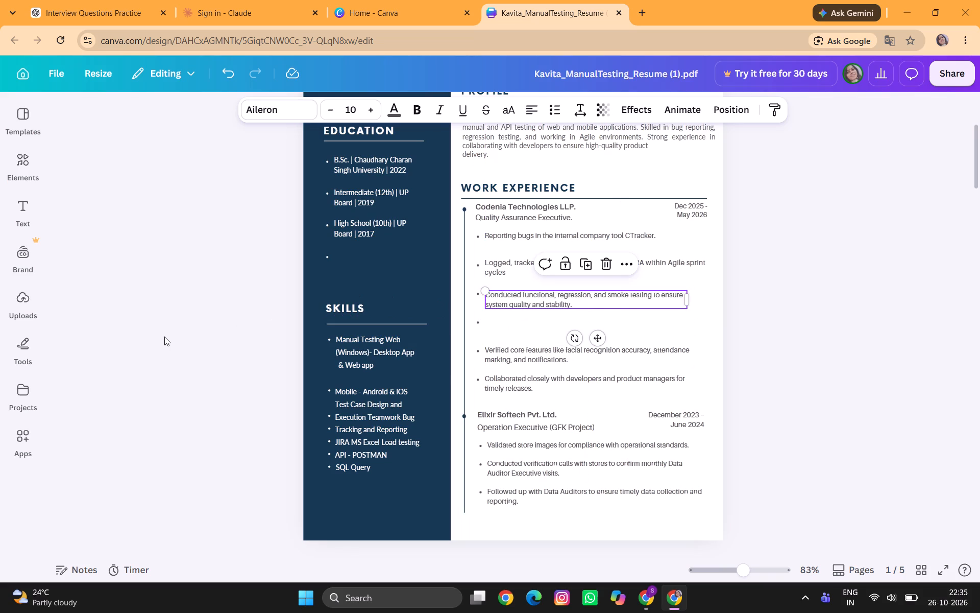
click(164, 337)
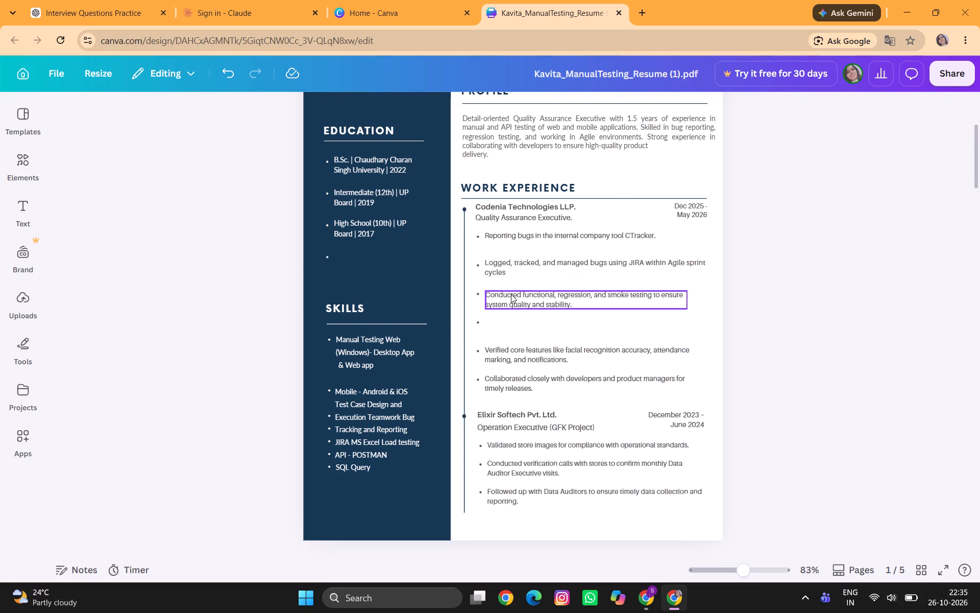
click(503, 286)
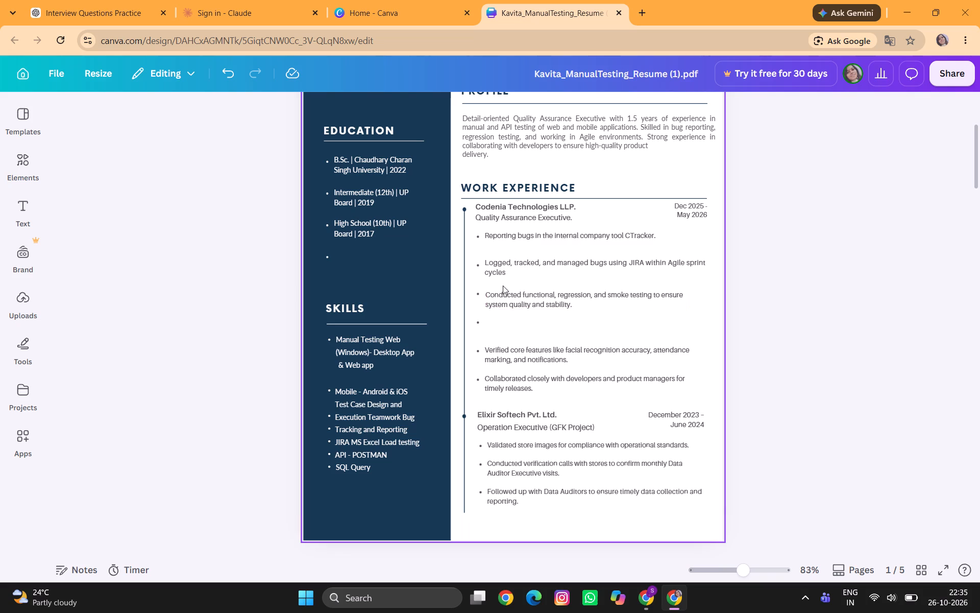
double_click(502, 304)
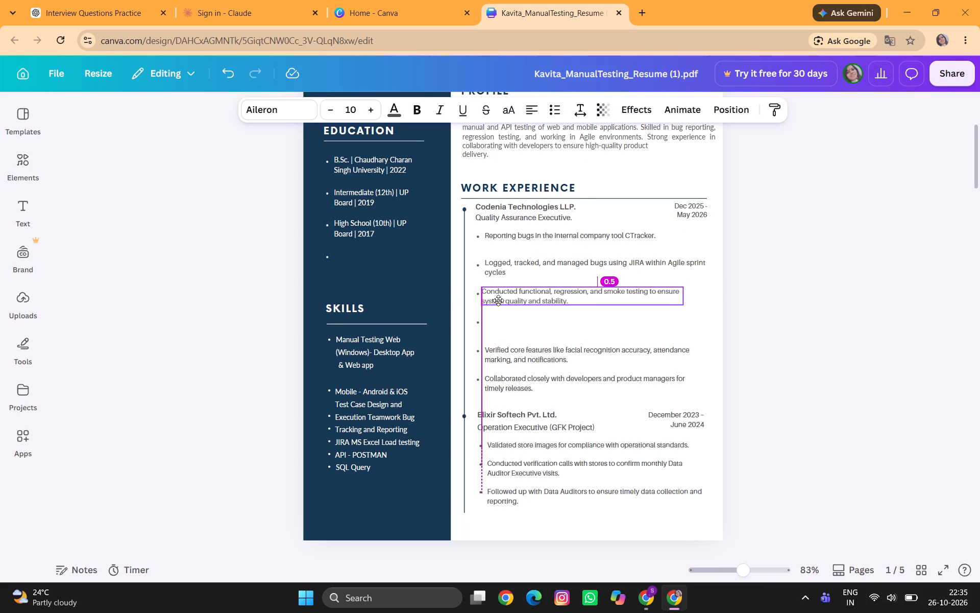
click(166, 326)
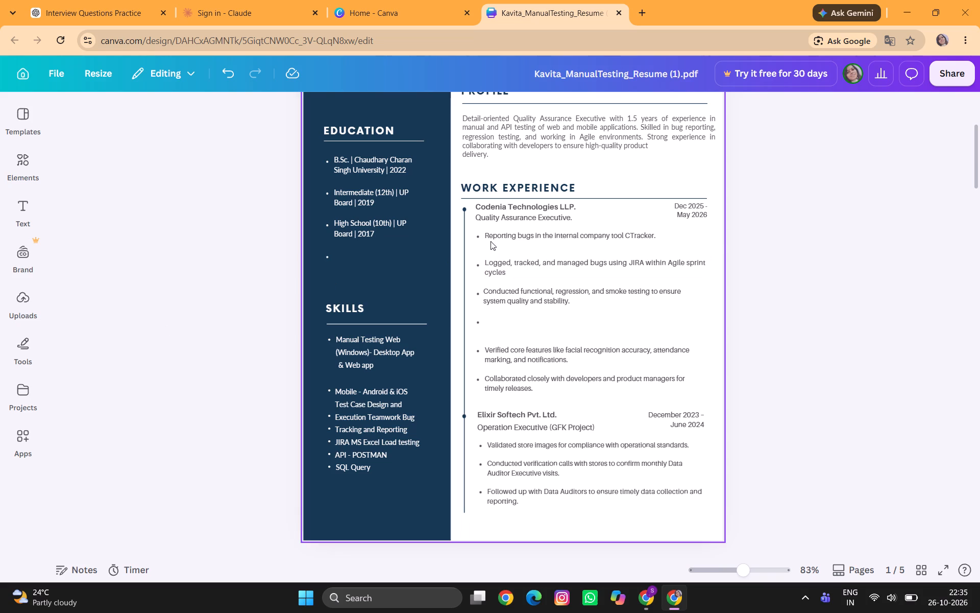
Shift the "Logged, tracked, and managed bugs using JIRA" text slightly left to line up with the "Conducted functional" text below it.
click(497, 262)
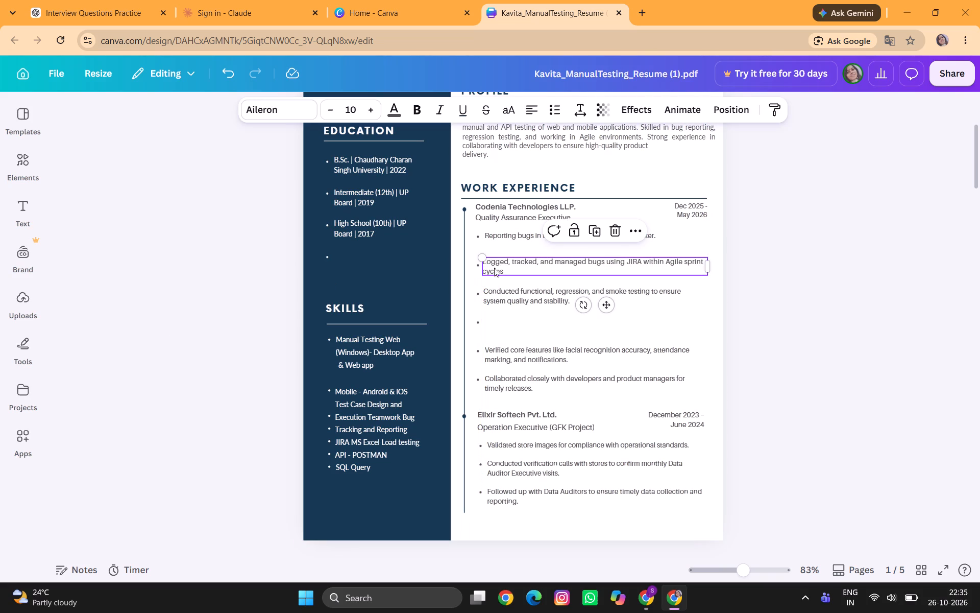
click(498, 290)
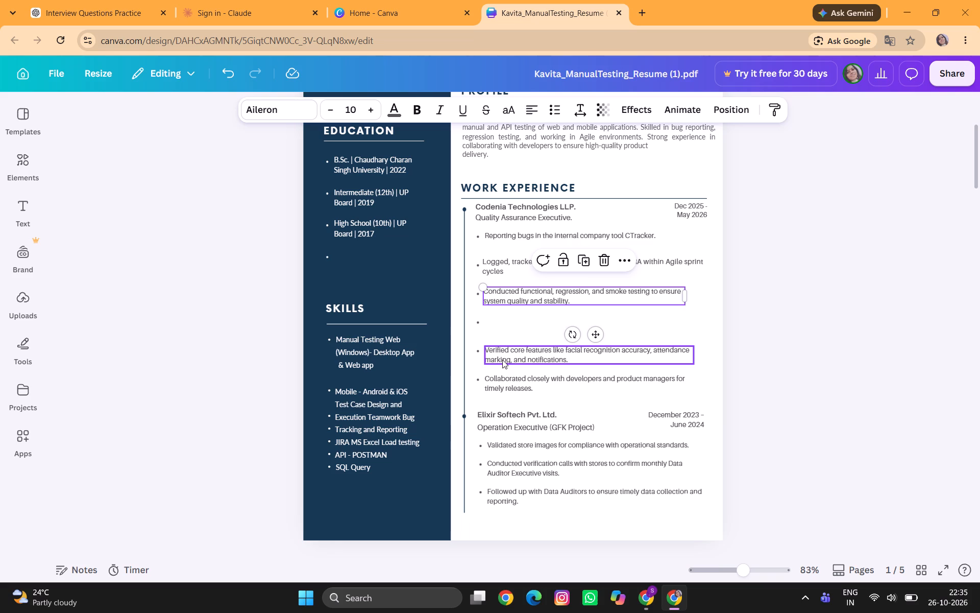
Move the "Verified core features like facial recognition accuracy" text up beside the empty fourth Codenia bullet, left-aligned with the duty above.
drag(502, 360, 500, 331)
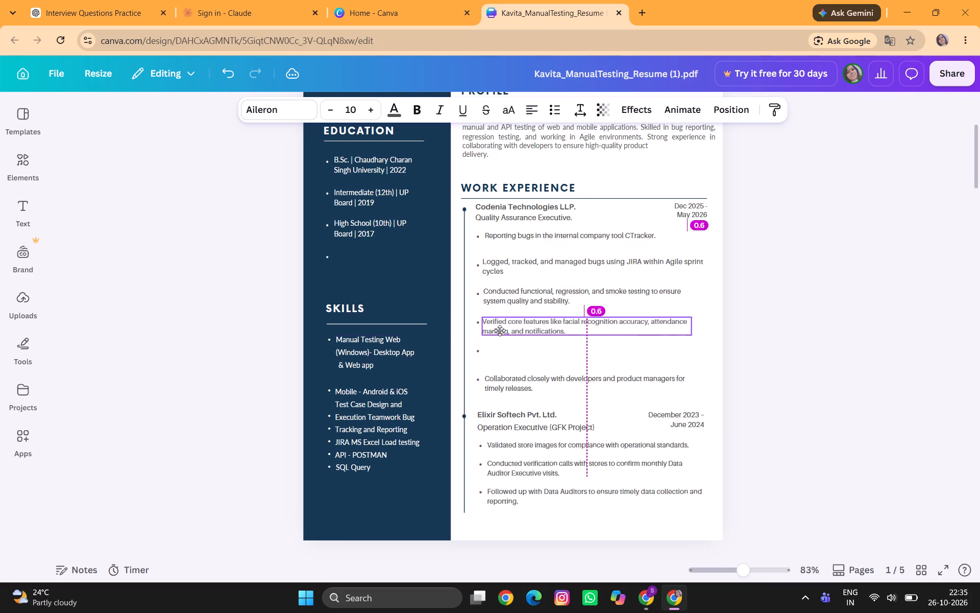
drag(500, 331, 500, 329)
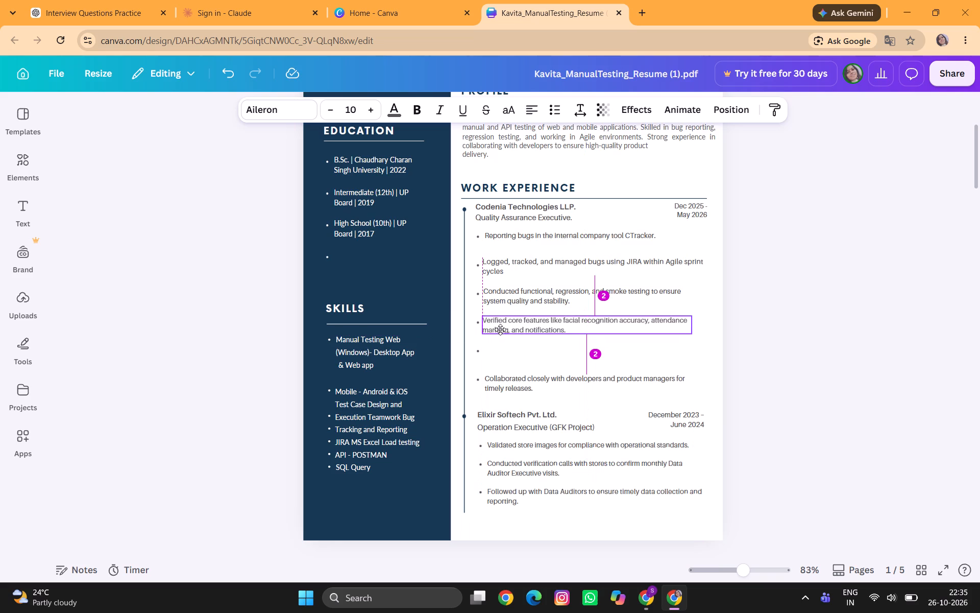
drag(500, 329, 503, 329)
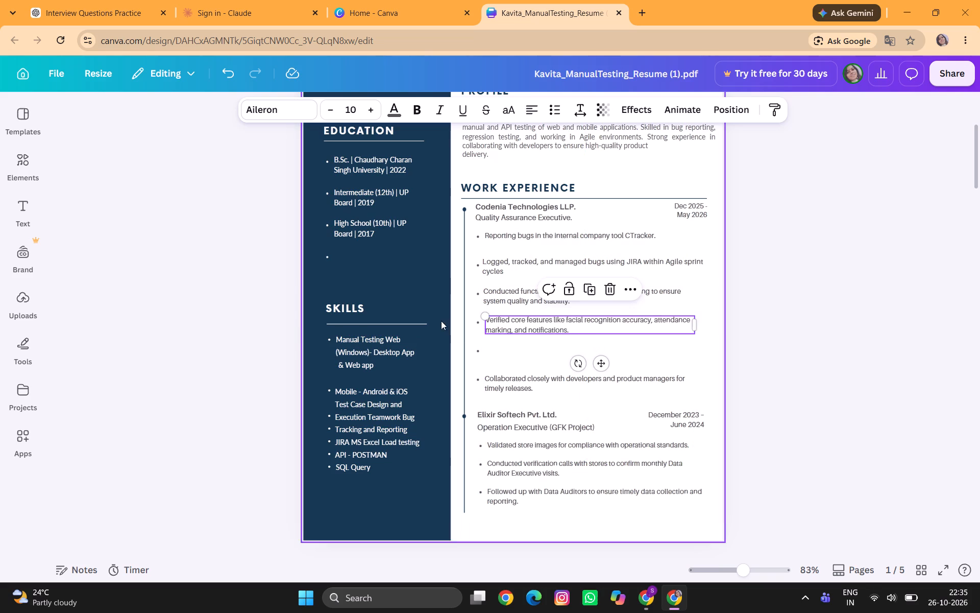
click(290, 335)
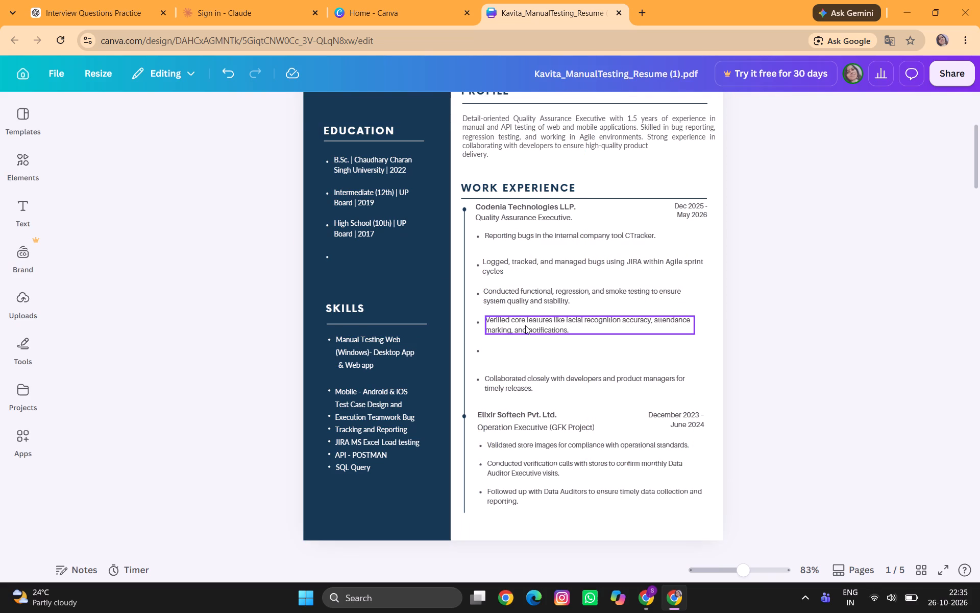
click(523, 329)
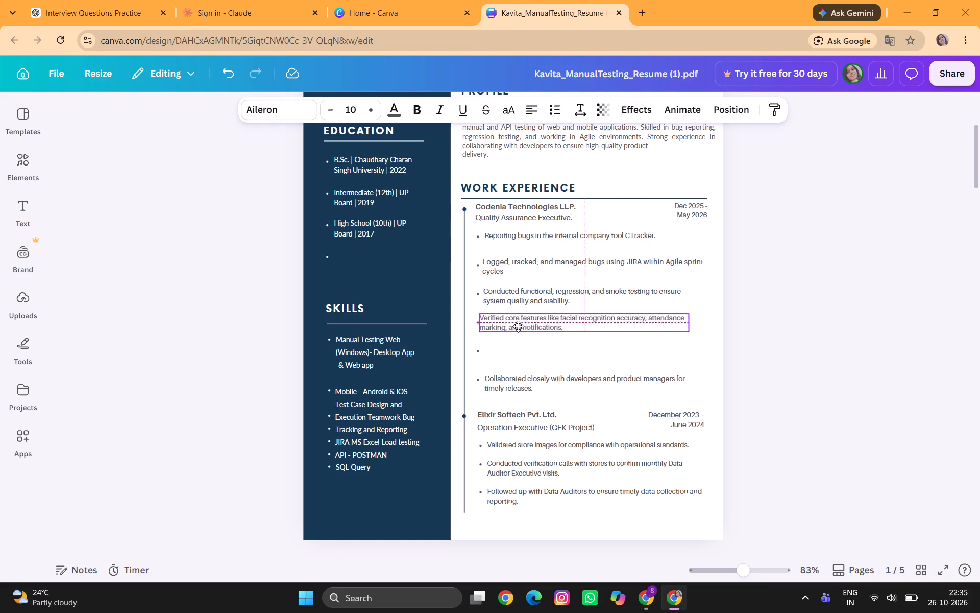
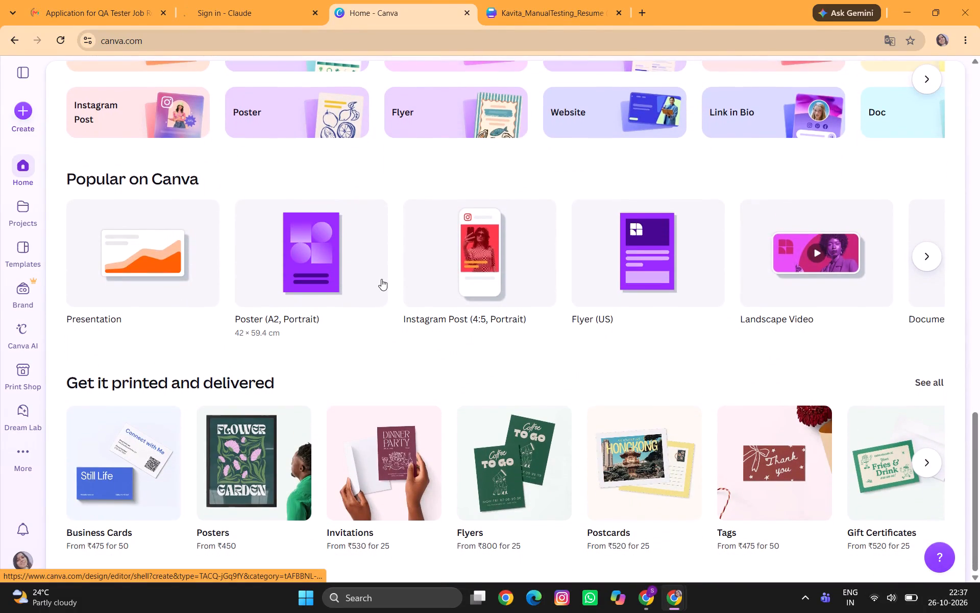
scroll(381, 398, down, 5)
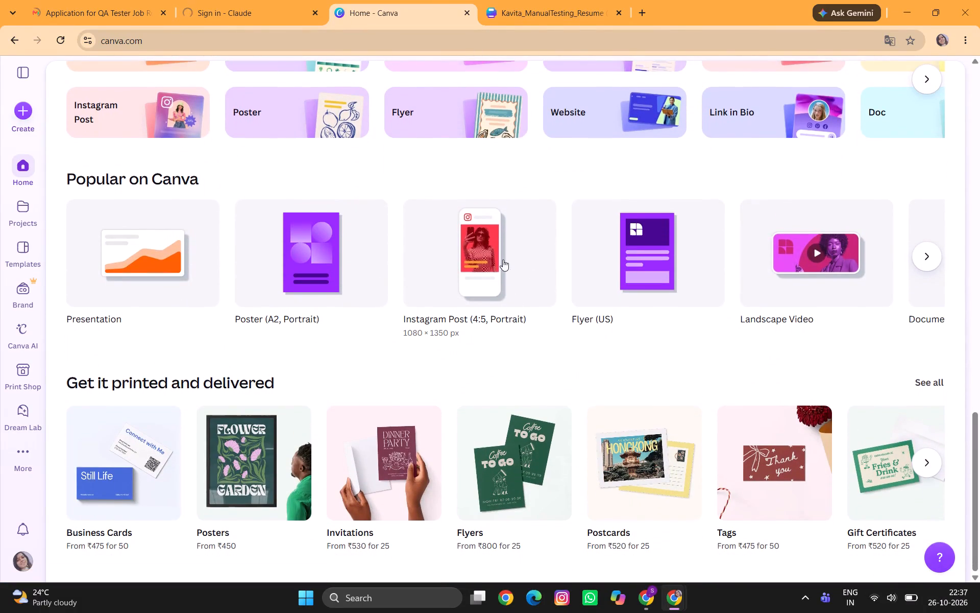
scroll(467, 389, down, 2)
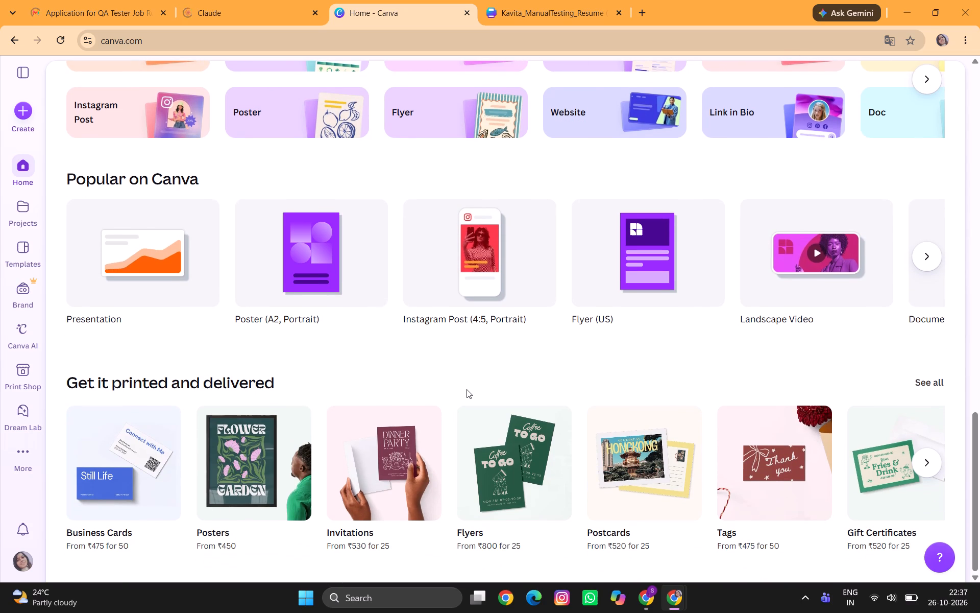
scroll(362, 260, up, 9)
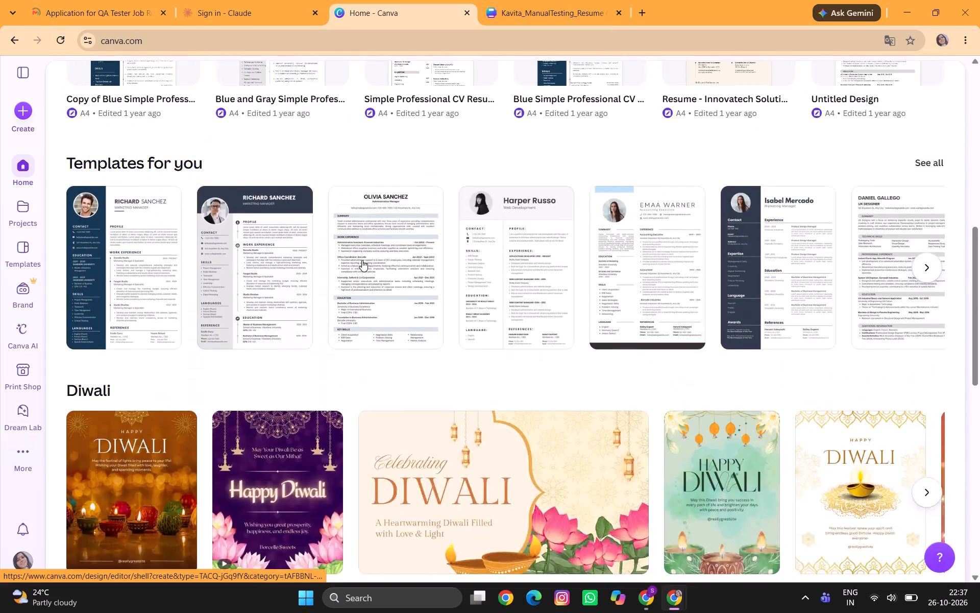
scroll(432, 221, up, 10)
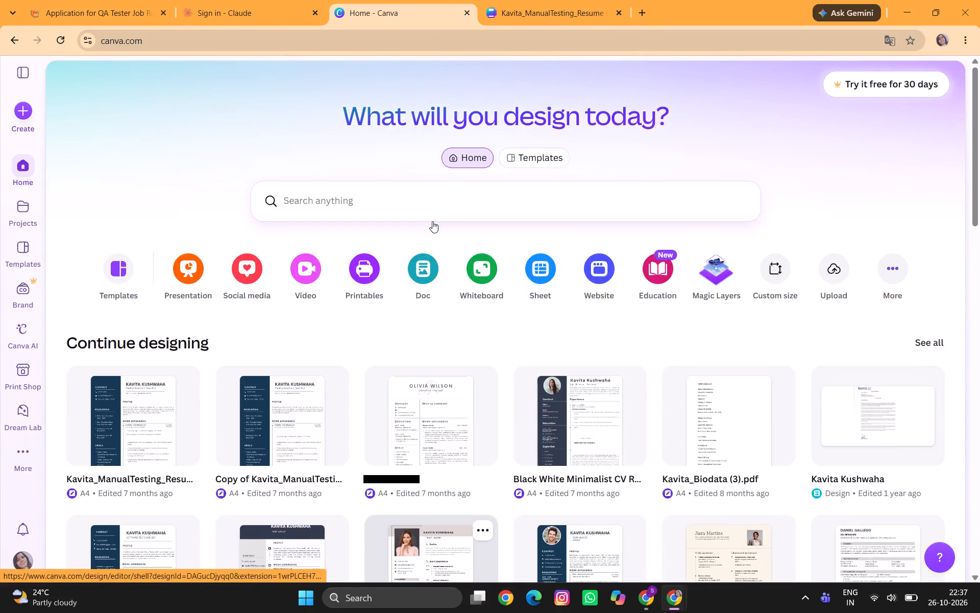
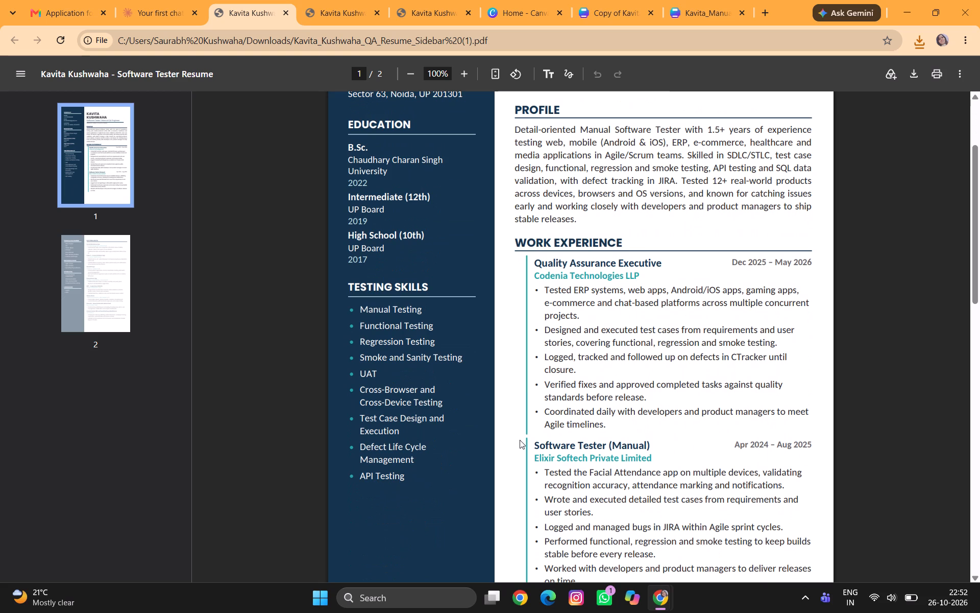
scroll(597, 438, down, 1)
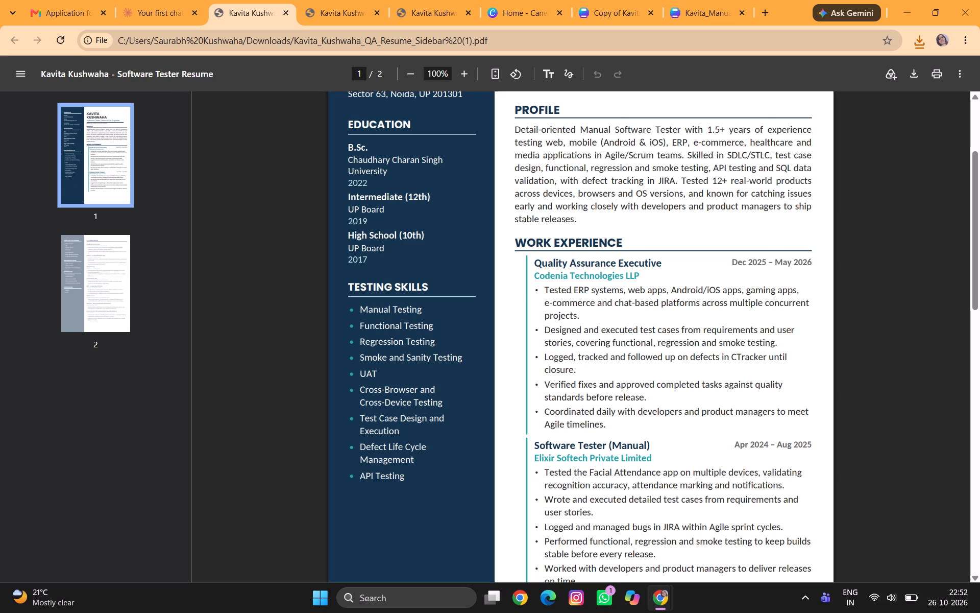
scroll(597, 438, down, 2)
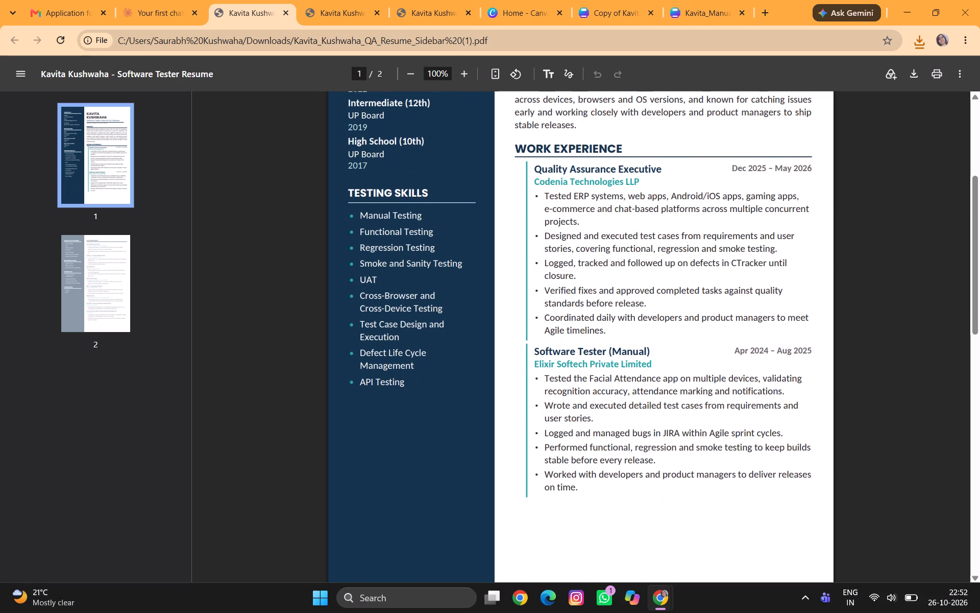
scroll(597, 438, down, 1)
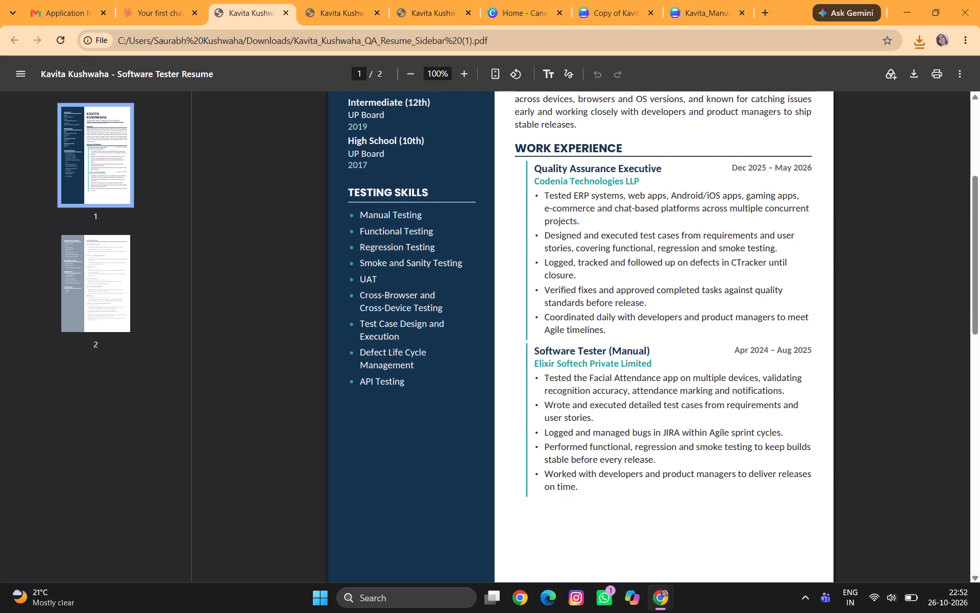
scroll(597, 438, down, 1)
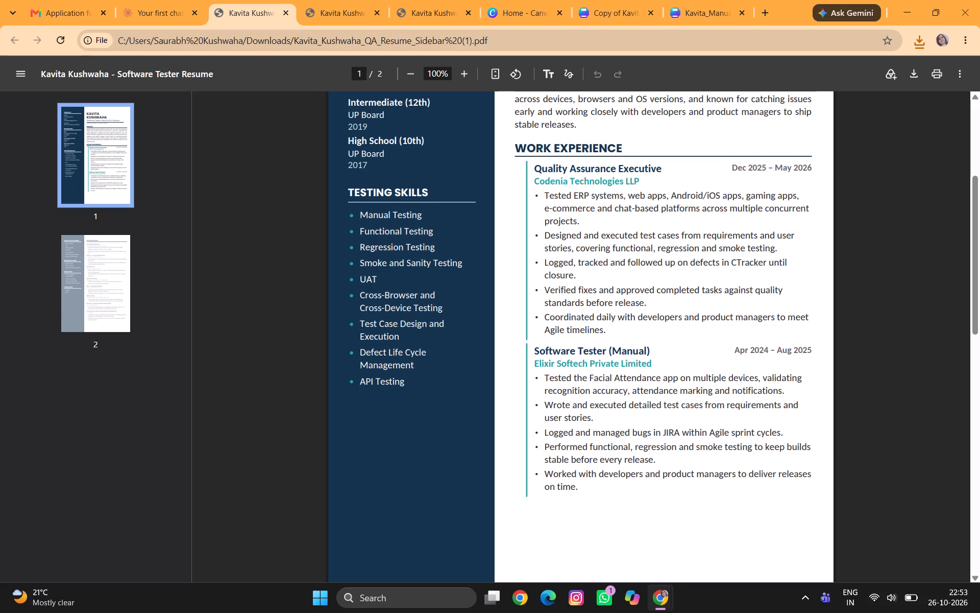
scroll(597, 438, down, 2)
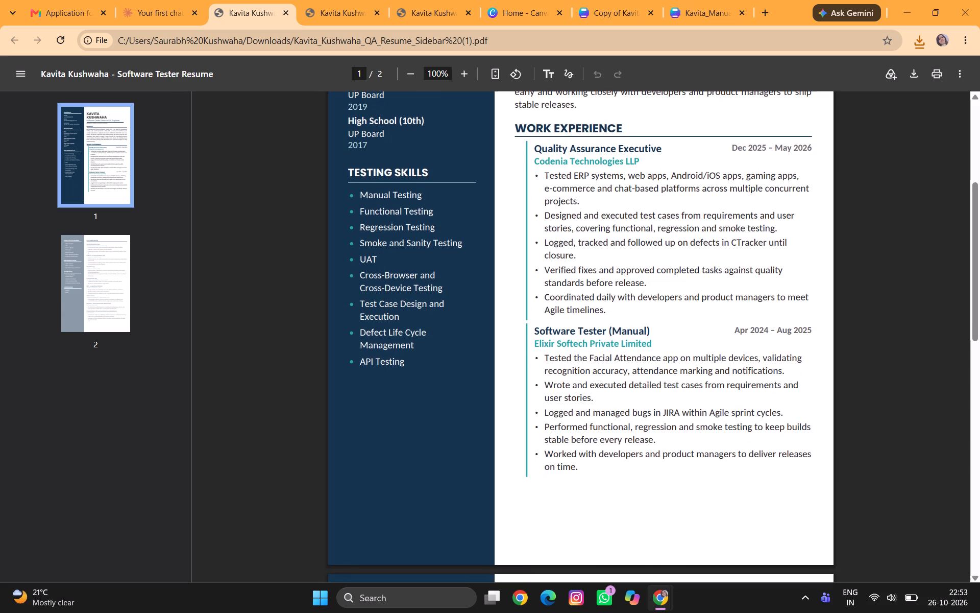
scroll(597, 438, down, 1)
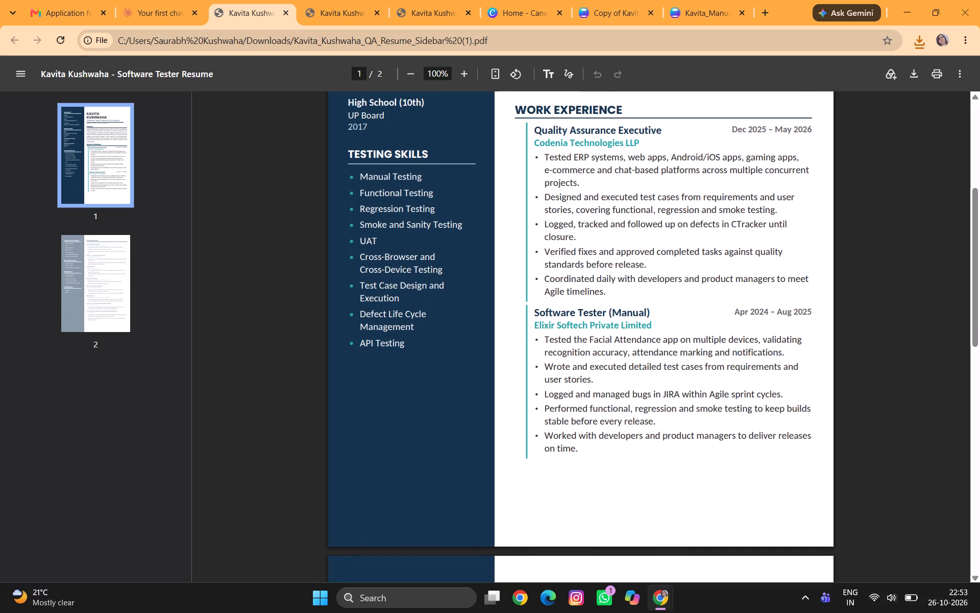
scroll(597, 438, down, 1)
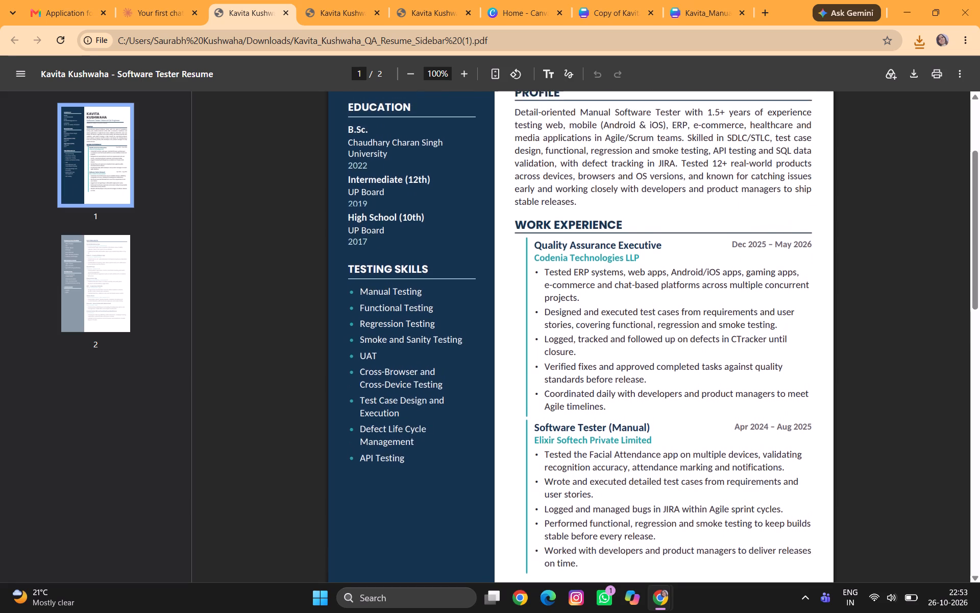
Review page 2 of the larger-font resume, covering the key projects, tools, methodologies, strengths and languages, and return to the beginning.
scroll(597, 438, down, 2)
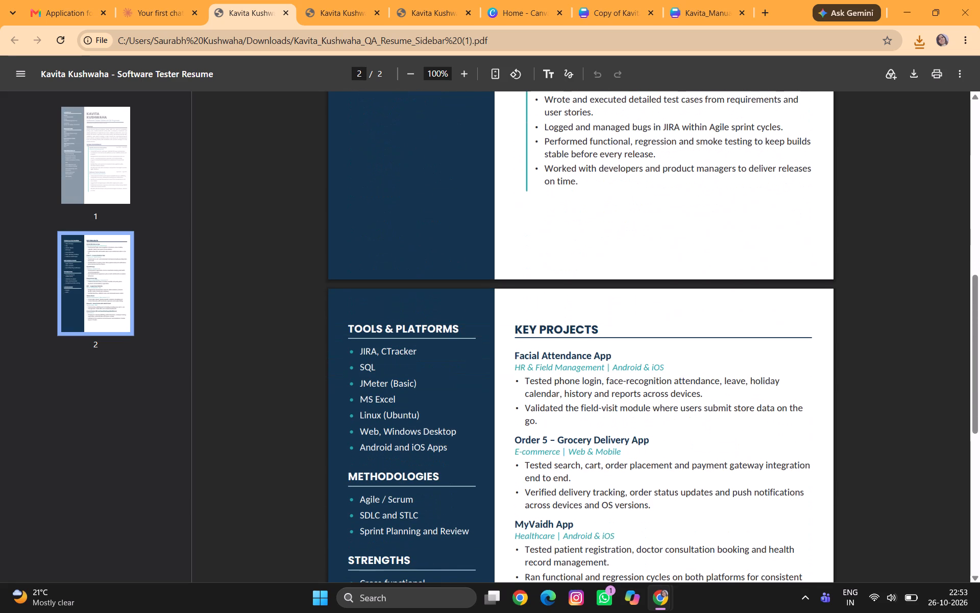
scroll(597, 438, down, 4)
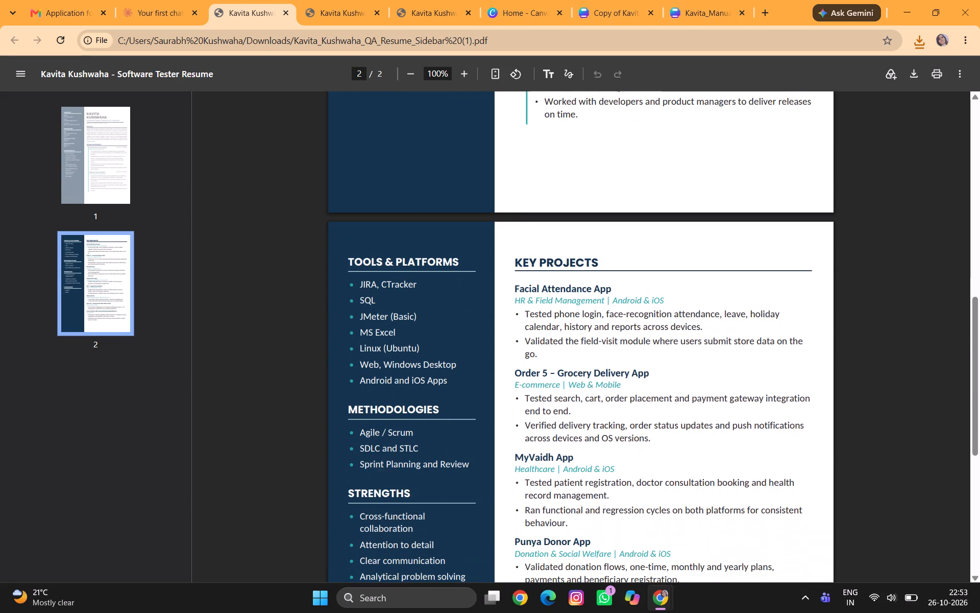
scroll(597, 438, down, 2)
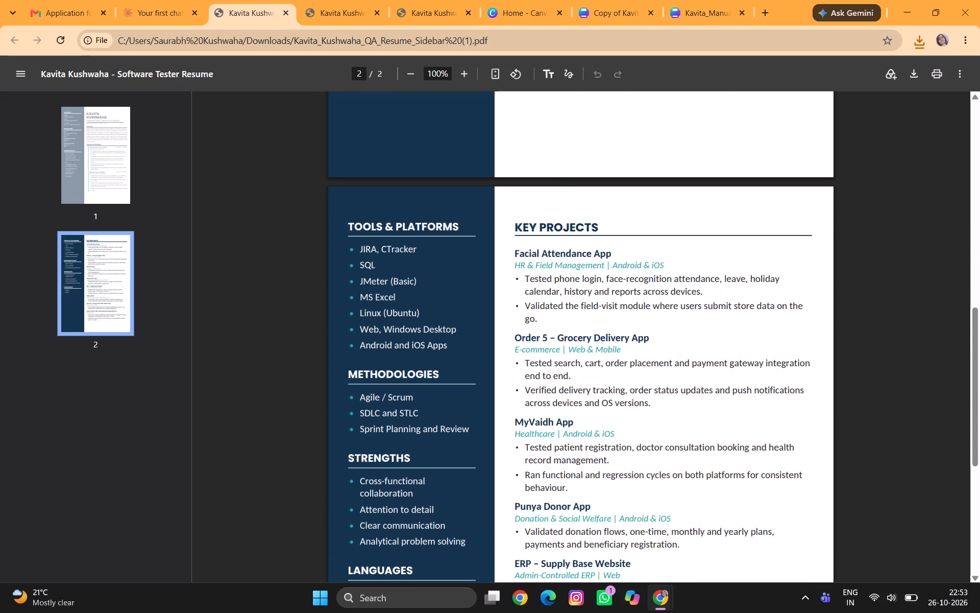
scroll(597, 438, down, 2)
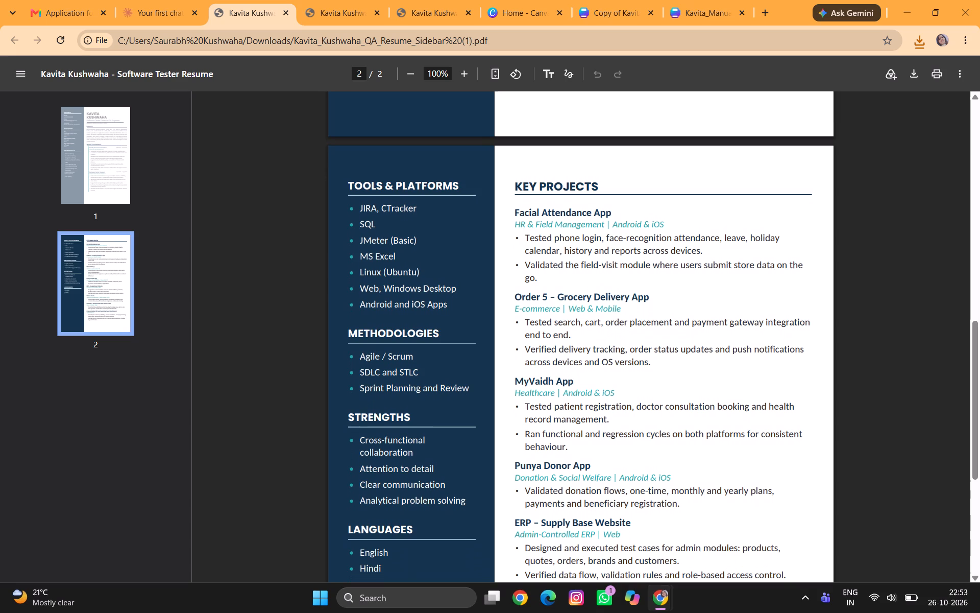
scroll(597, 438, down, 3)
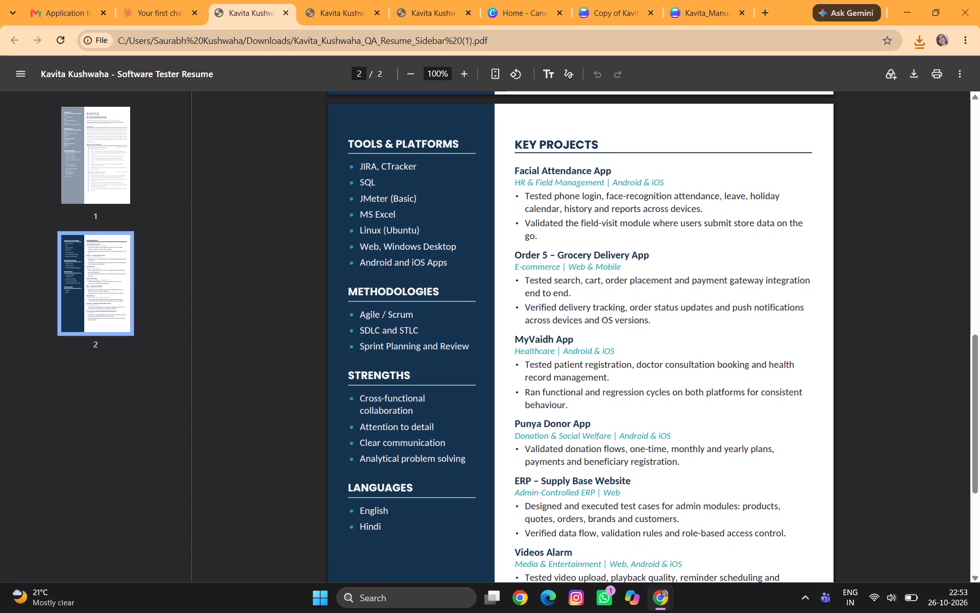
scroll(597, 438, down, 5)
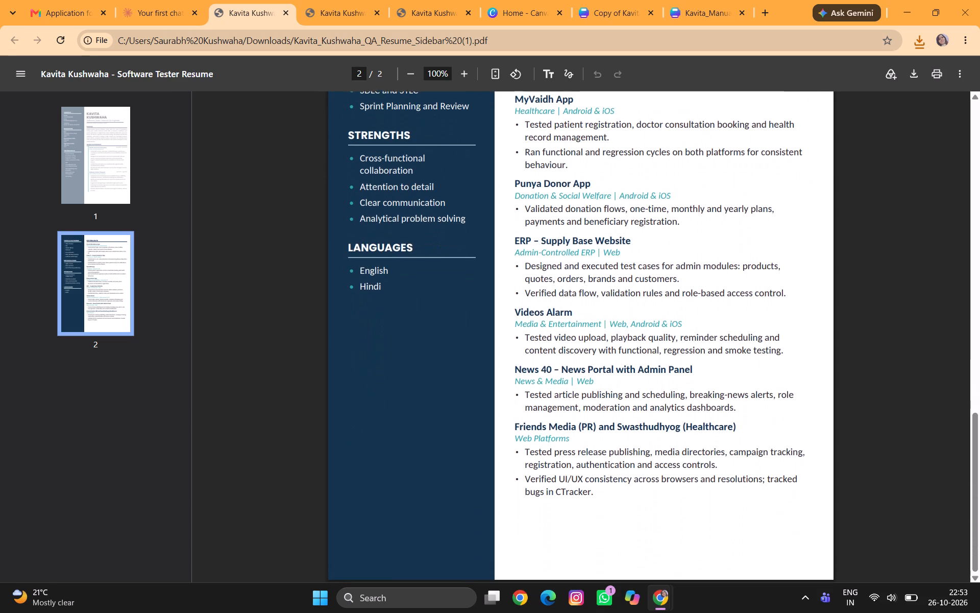
scroll(597, 438, down, 2)
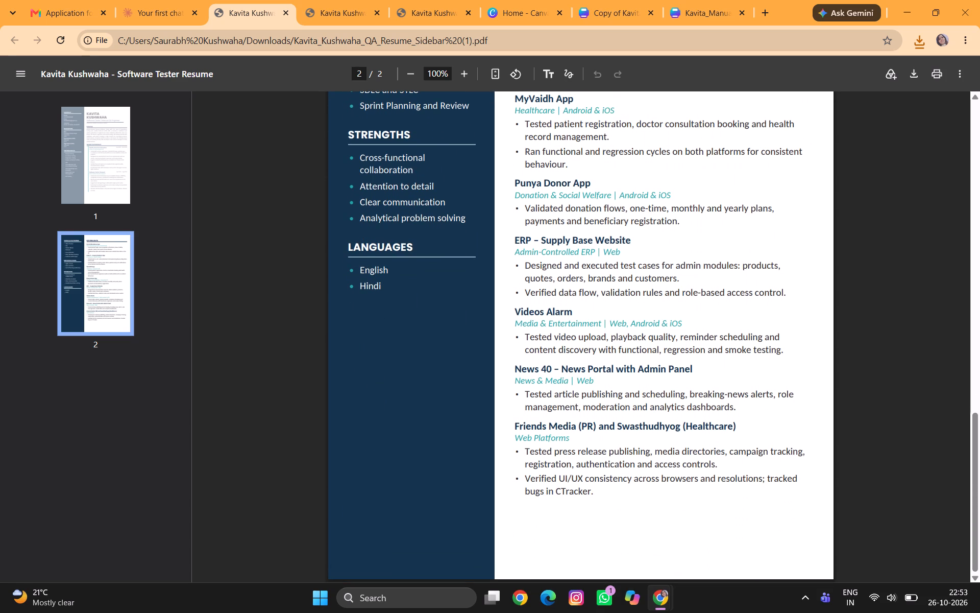
scroll(584, 290, up, 3)
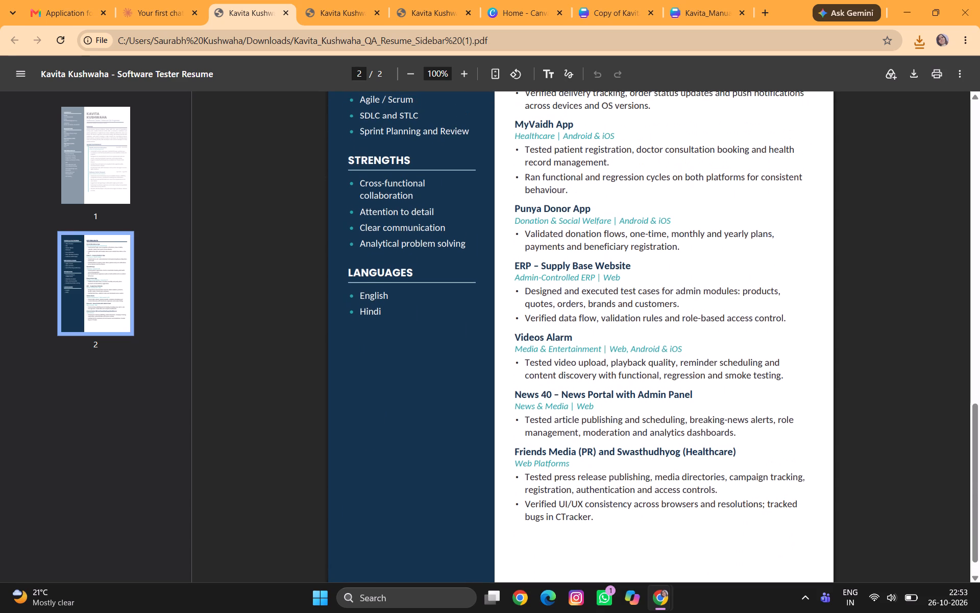
scroll(584, 290, up, 6)
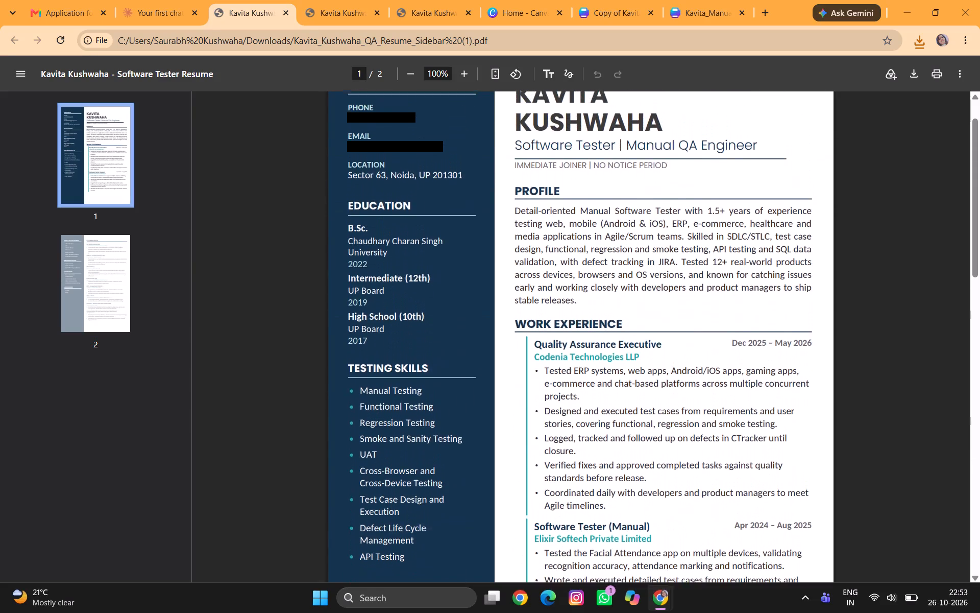
scroll(584, 290, up, 6)
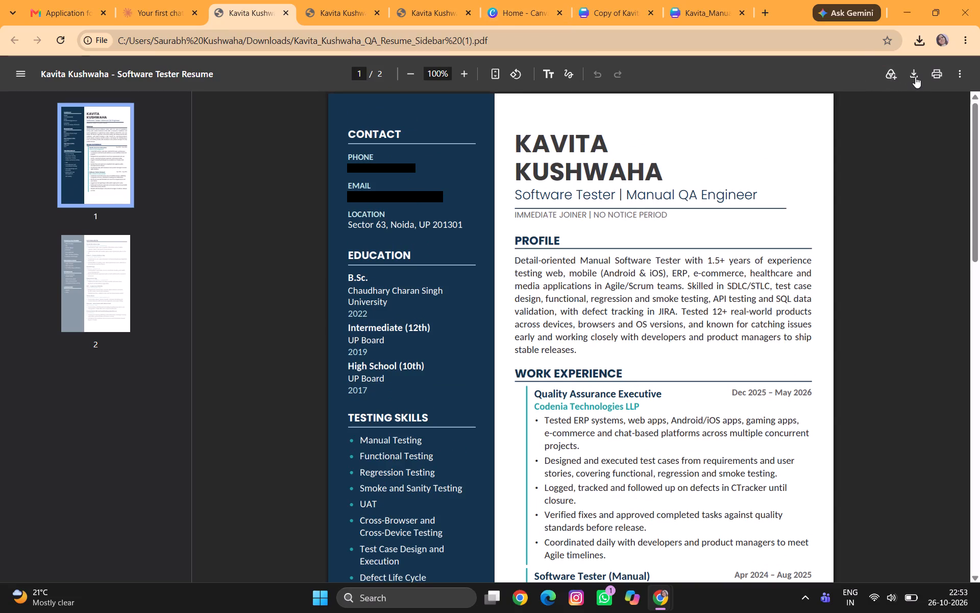
Set the resume's print destination to Save as PDF and check both pages in the print preview.
click(915, 77)
click(939, 76)
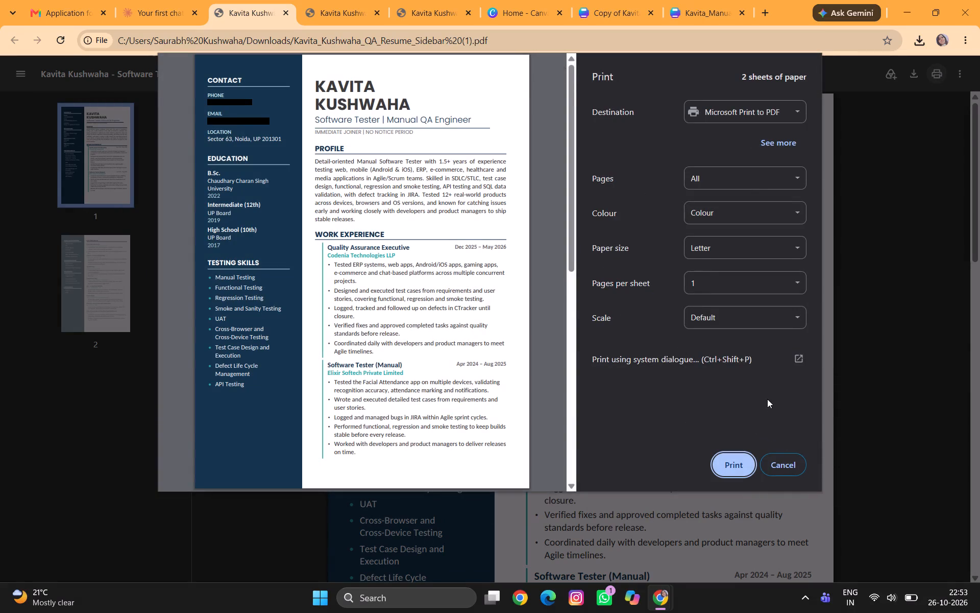
click(775, 139)
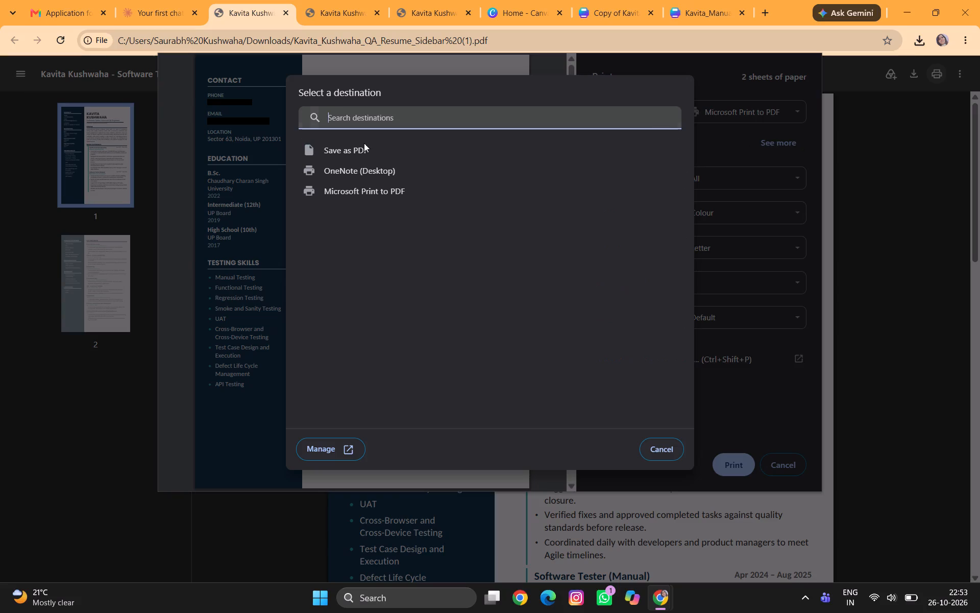
click(330, 148)
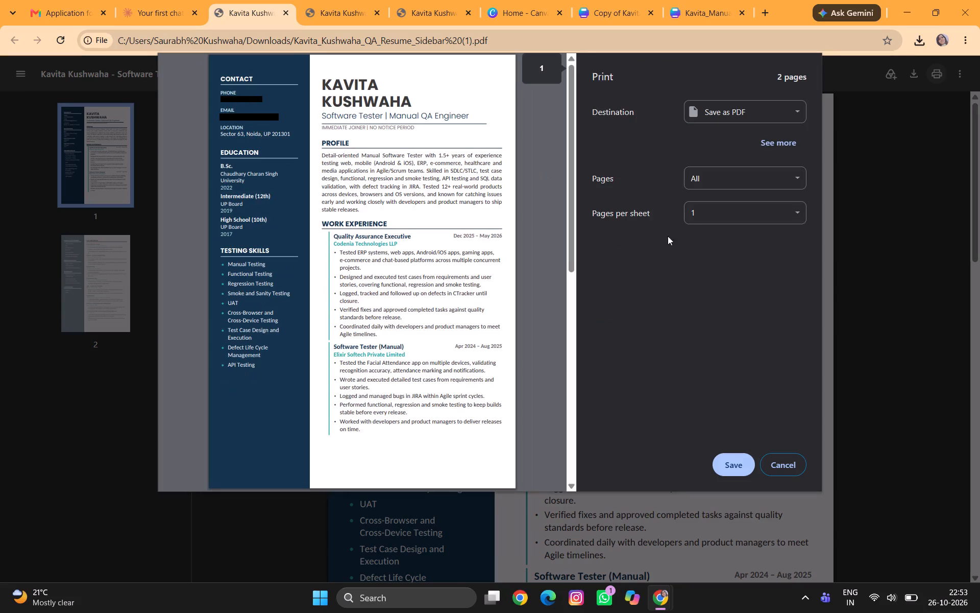
scroll(419, 394, down, 5)
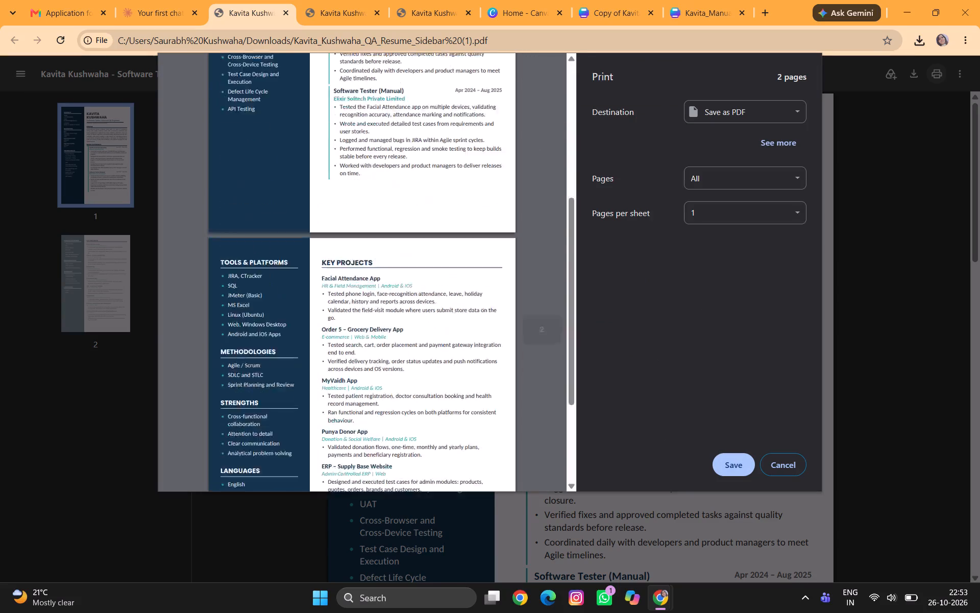
scroll(413, 271, up, 2)
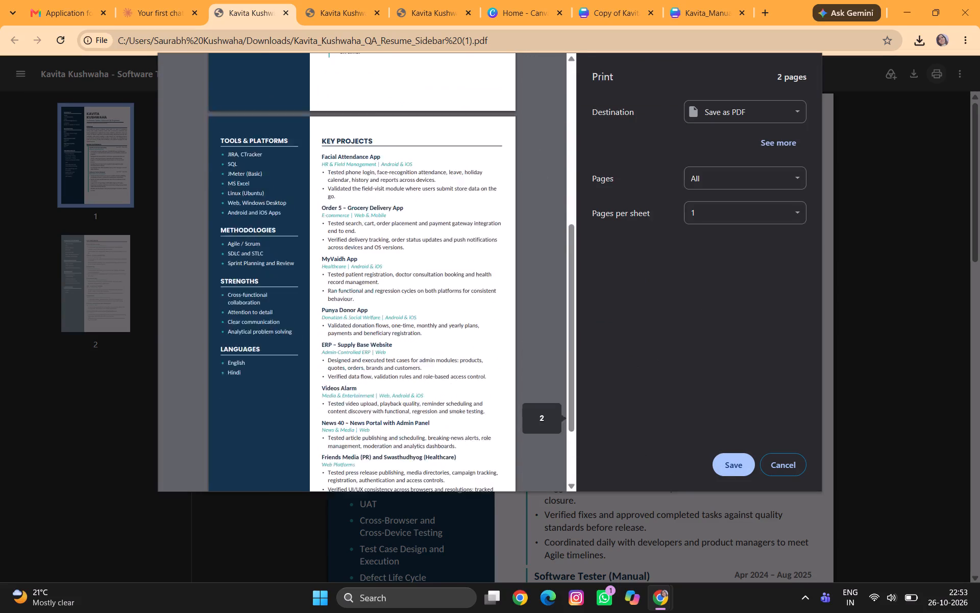
scroll(413, 271, up, 5)
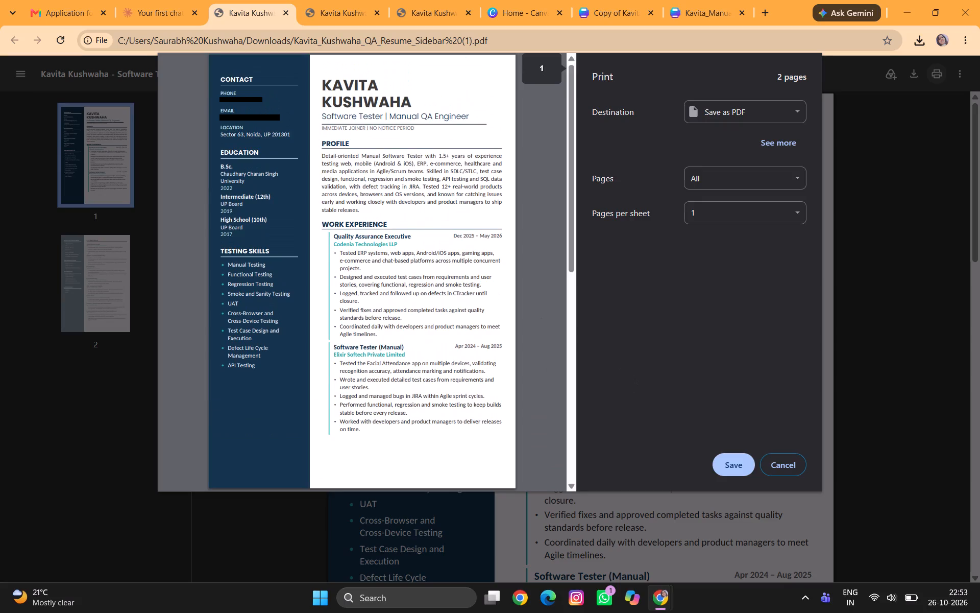
scroll(445, 351, down, 6)
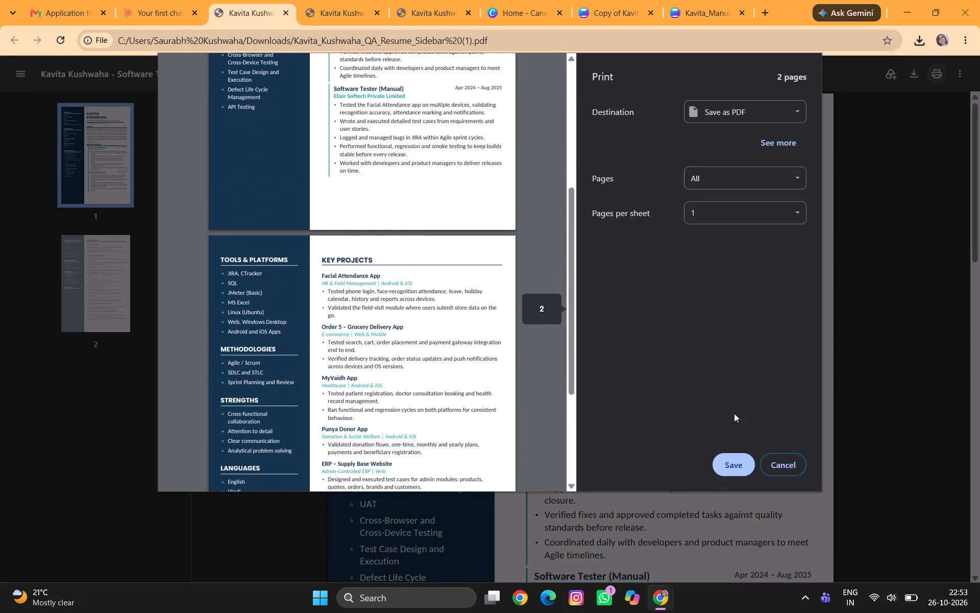
Save all pages of the larger-font resume as a PDF file in the Downloads folder, keeping the suggested file name.
click(721, 467)
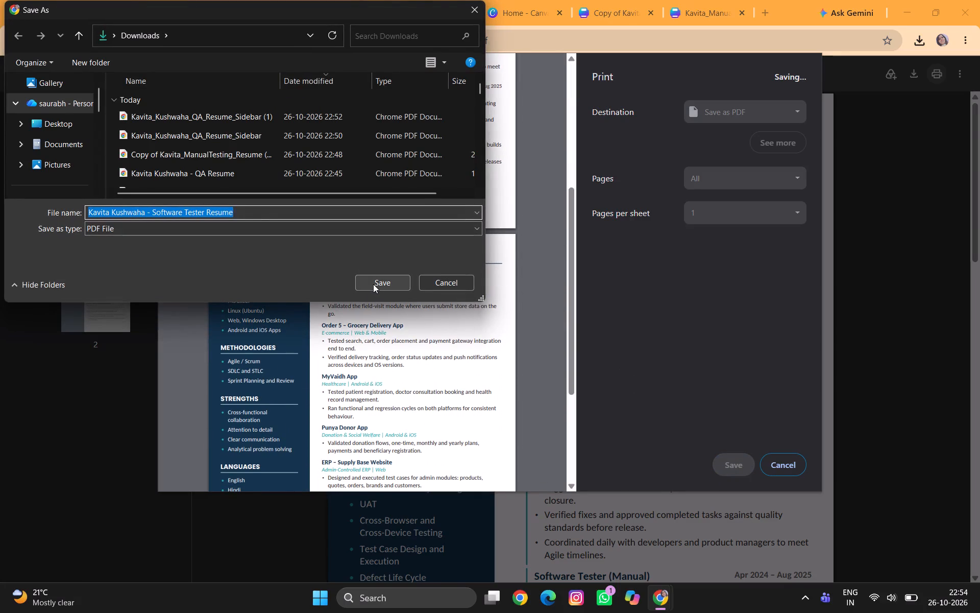
scroll(61, 140, down, 1)
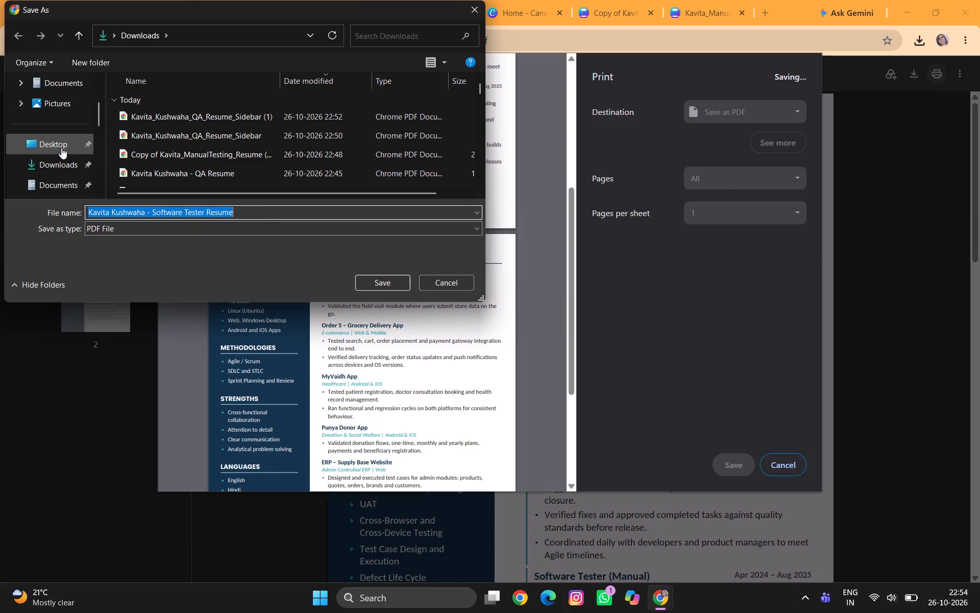
click(61, 171)
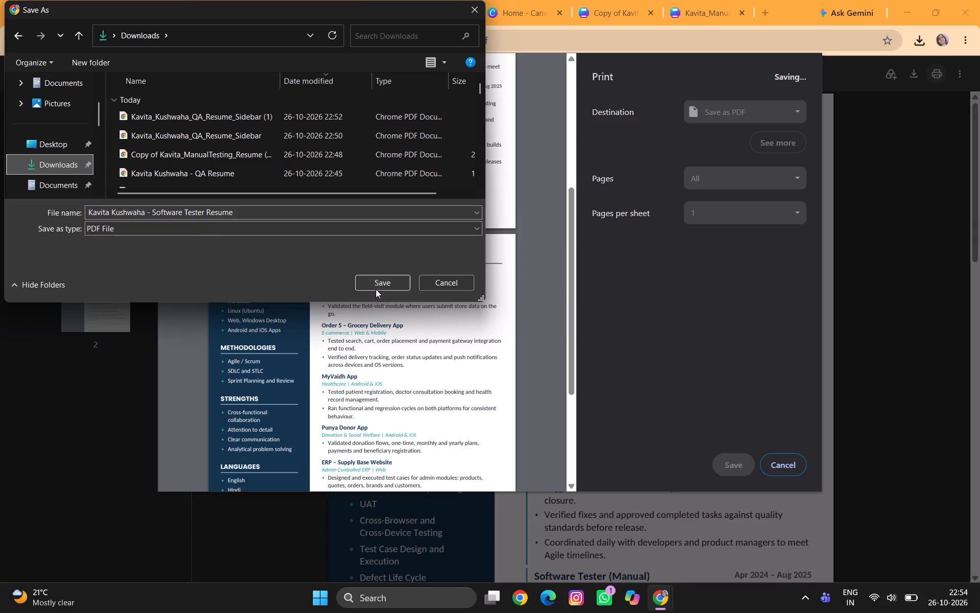
click(376, 289)
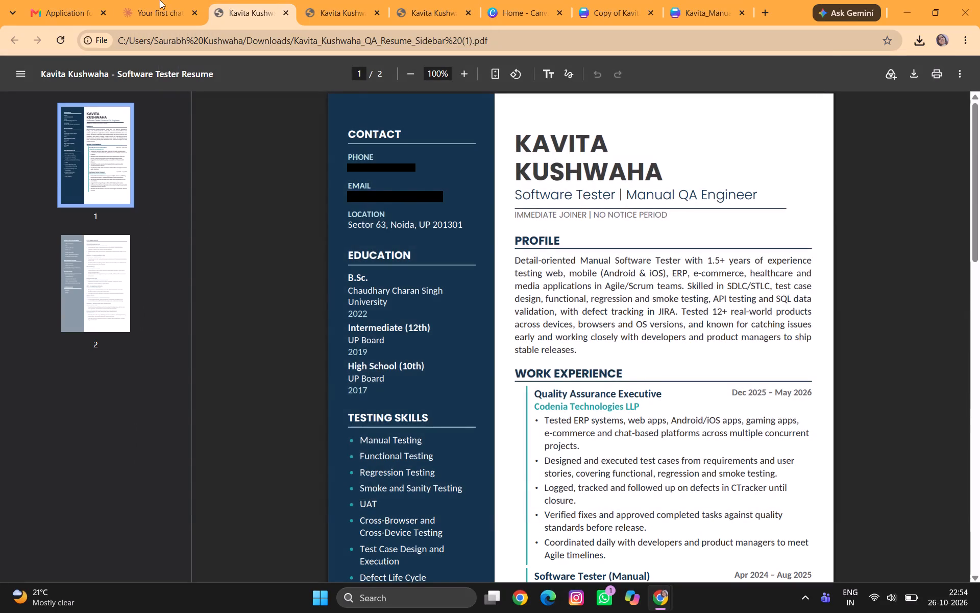
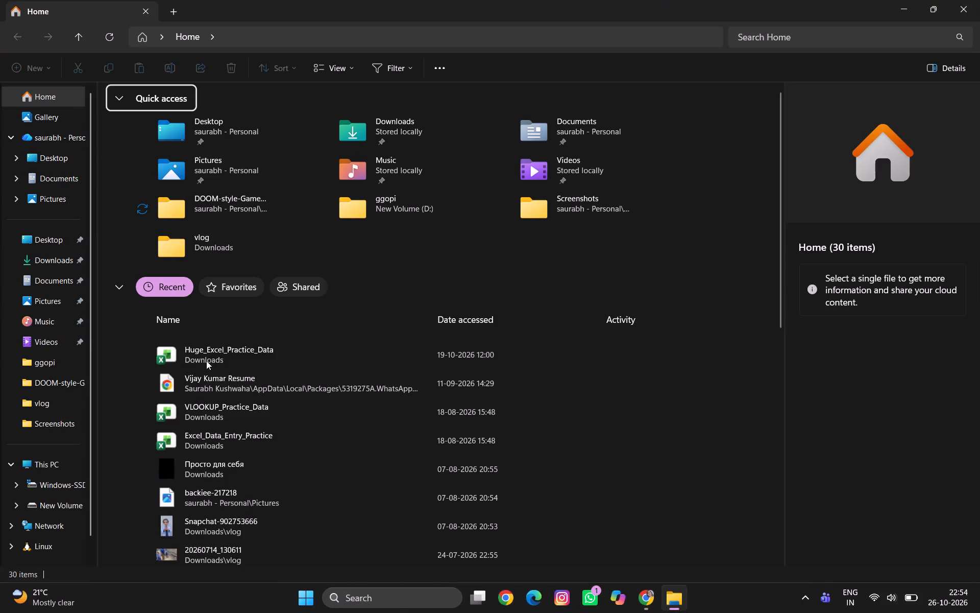
Open the newly saved Software Tester Resume PDF from the Downloads folder in File Explorer.
click(46, 261)
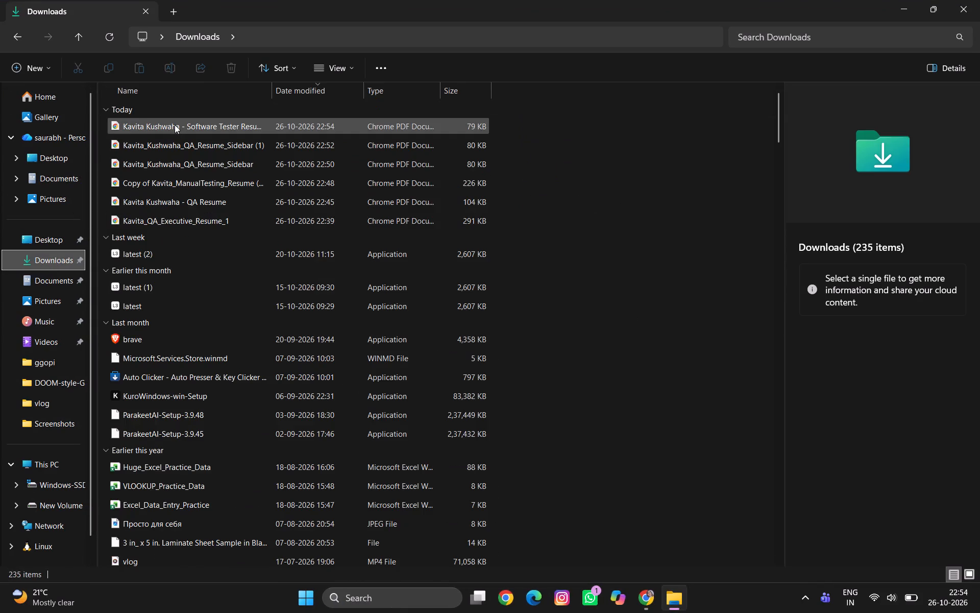
double_click(175, 125)
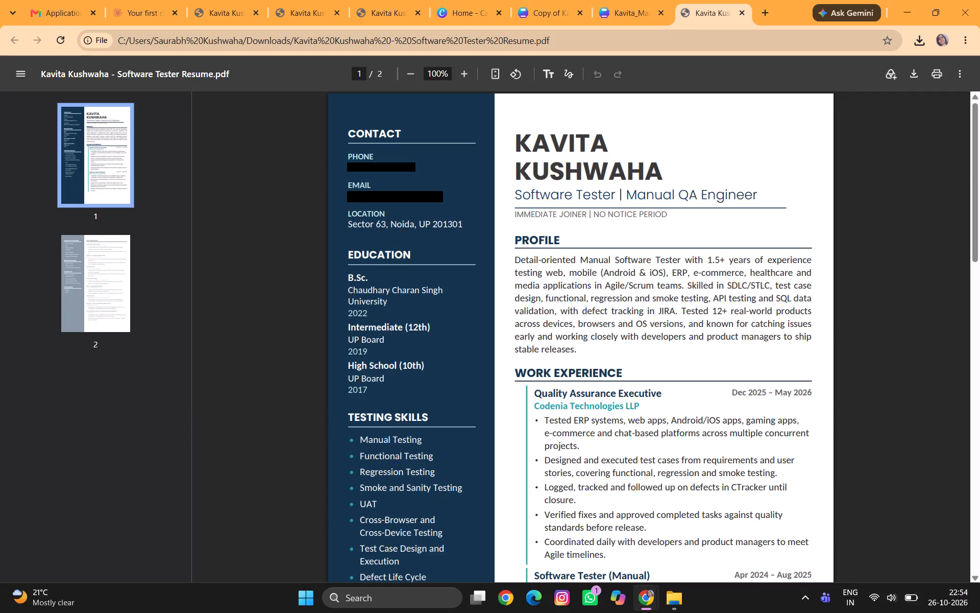
Read through the saved Software Tester Resume PDF and go back over page 2's projects, tools, methodologies, strengths and languages.
scroll(587, 291, down, 7)
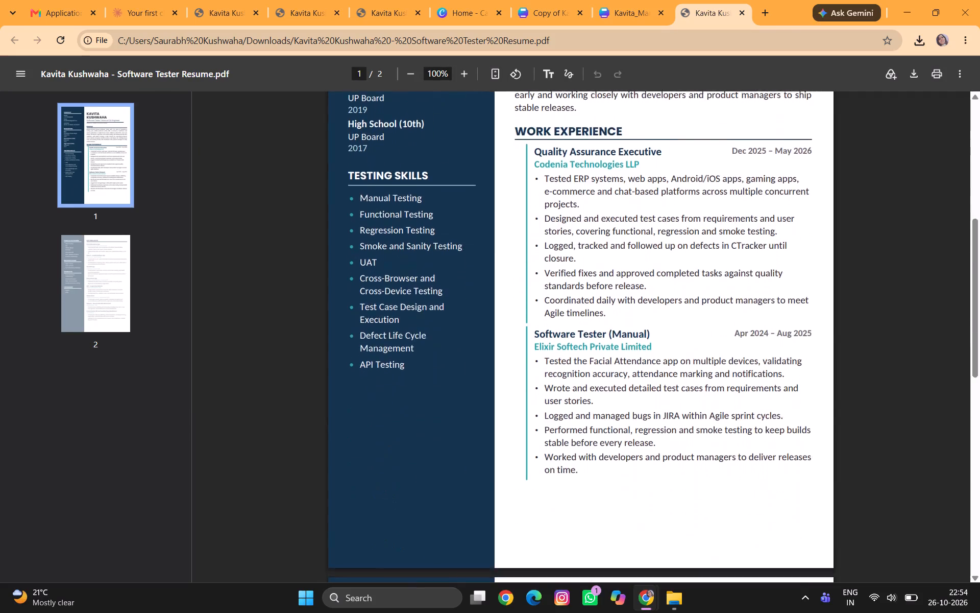
scroll(587, 291, down, 5)
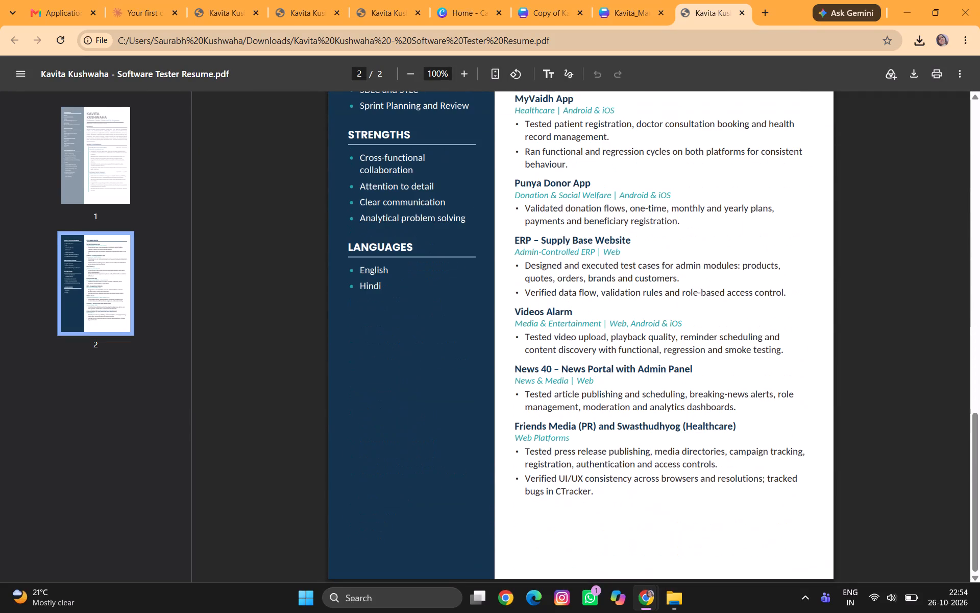
scroll(587, 291, up, 2)
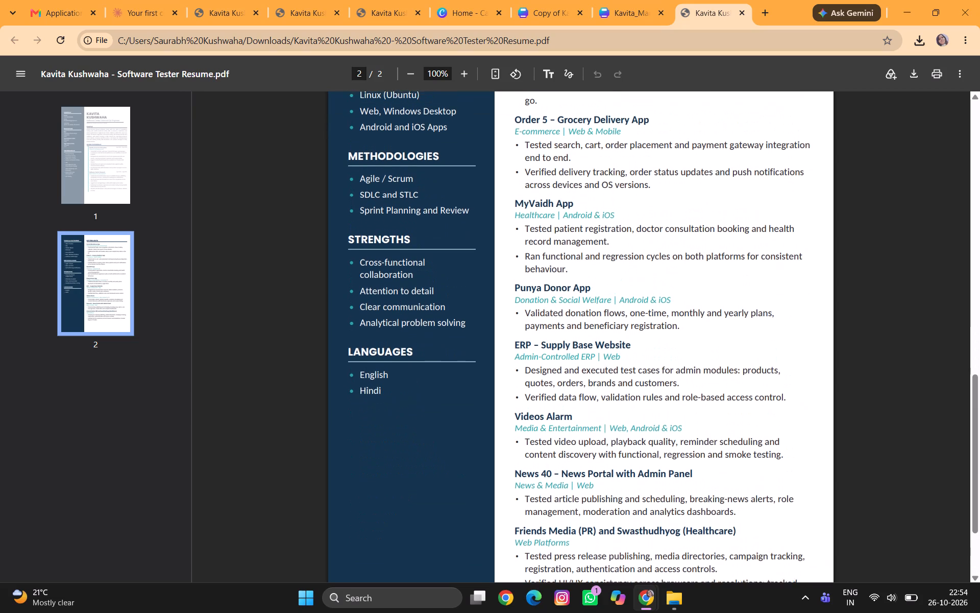
scroll(587, 291, up, 3)
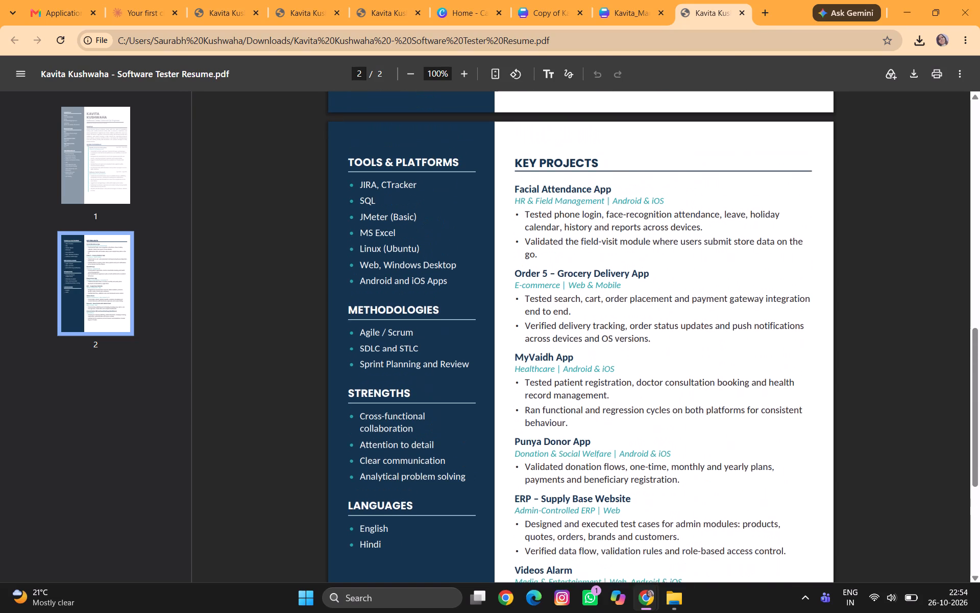
scroll(587, 291, up, 3)
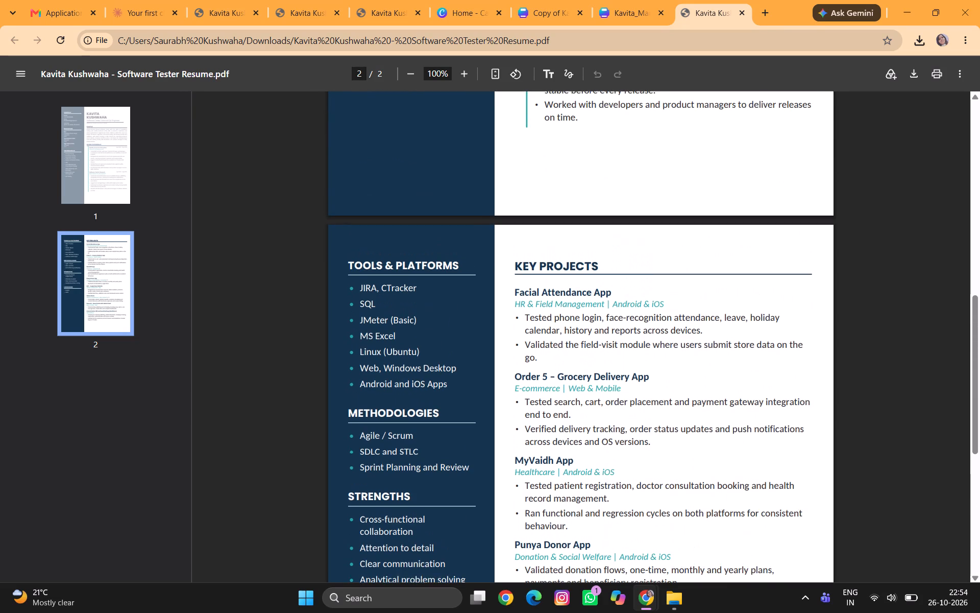
scroll(587, 291, up, 2)
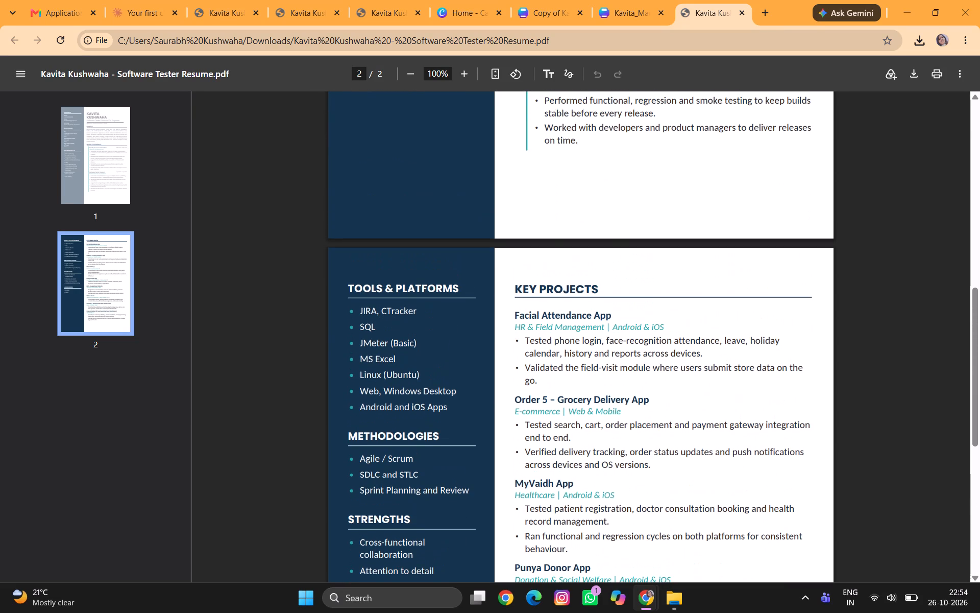
scroll(587, 291, up, 4)
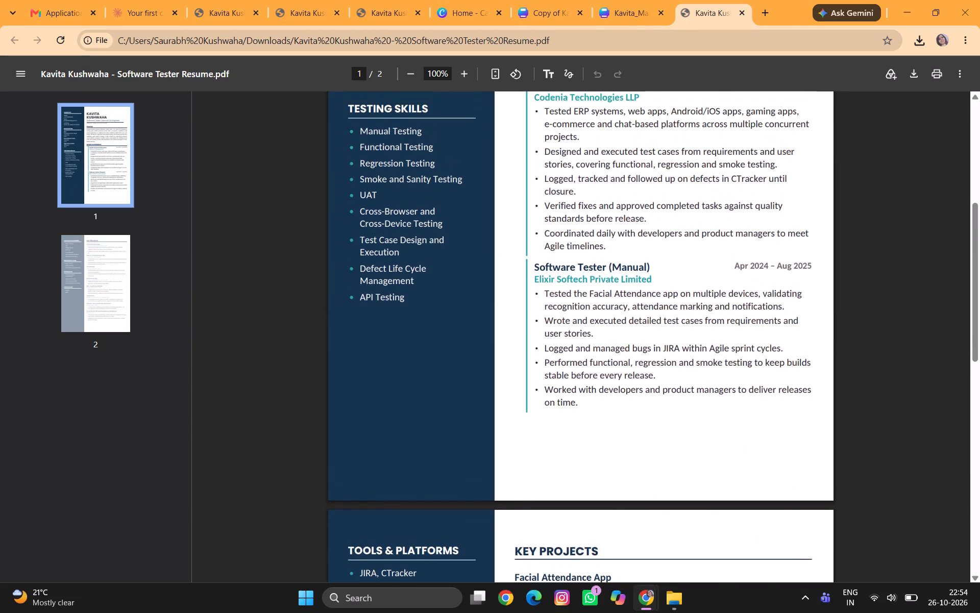
scroll(587, 291, up, 7)
scroll(587, 291, down, 5)
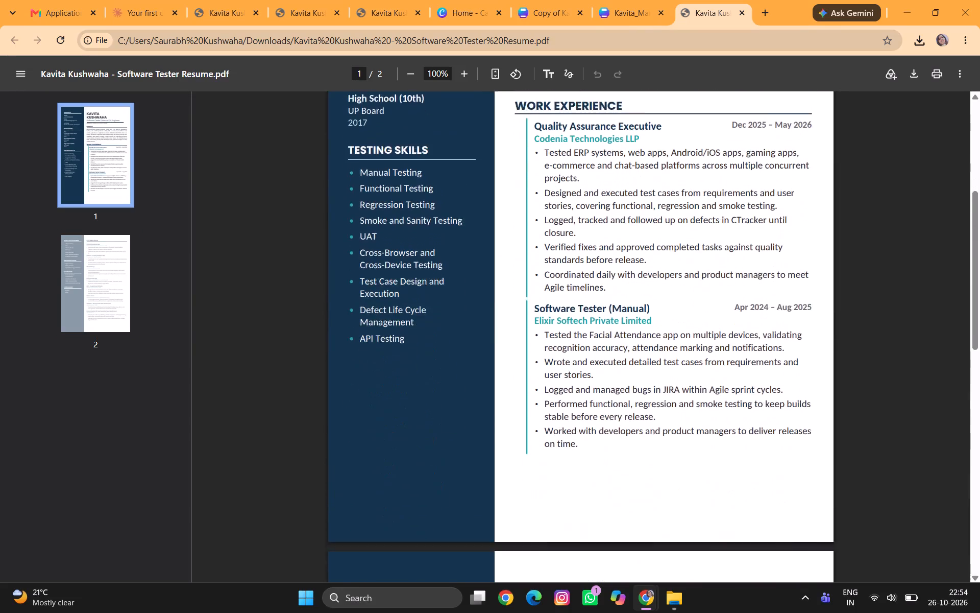
scroll(587, 291, down, 6)
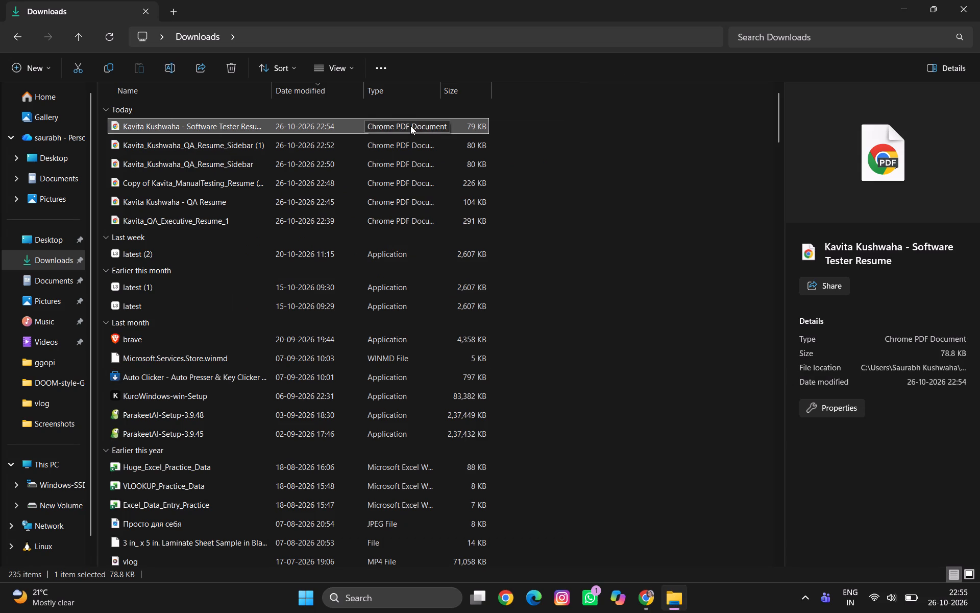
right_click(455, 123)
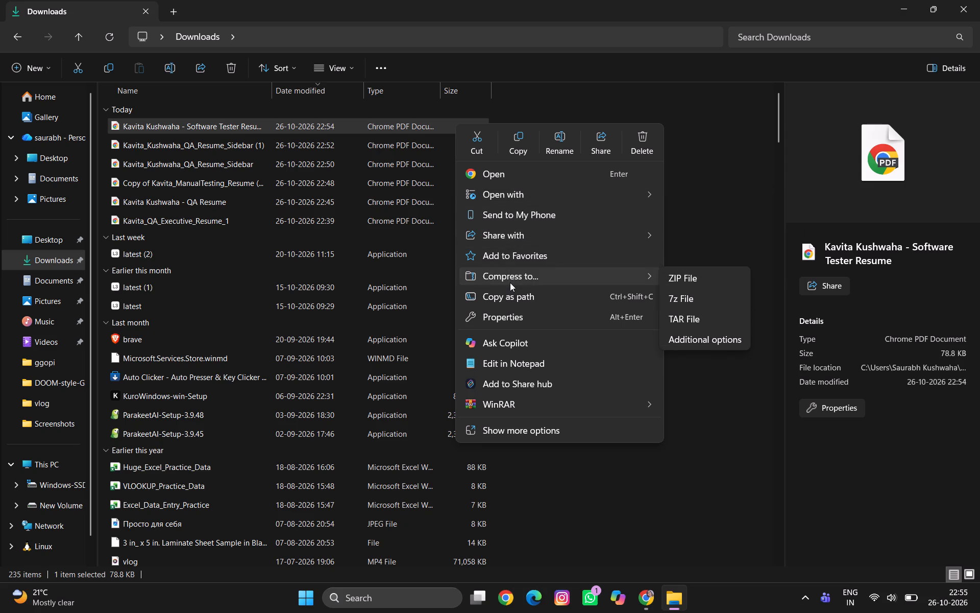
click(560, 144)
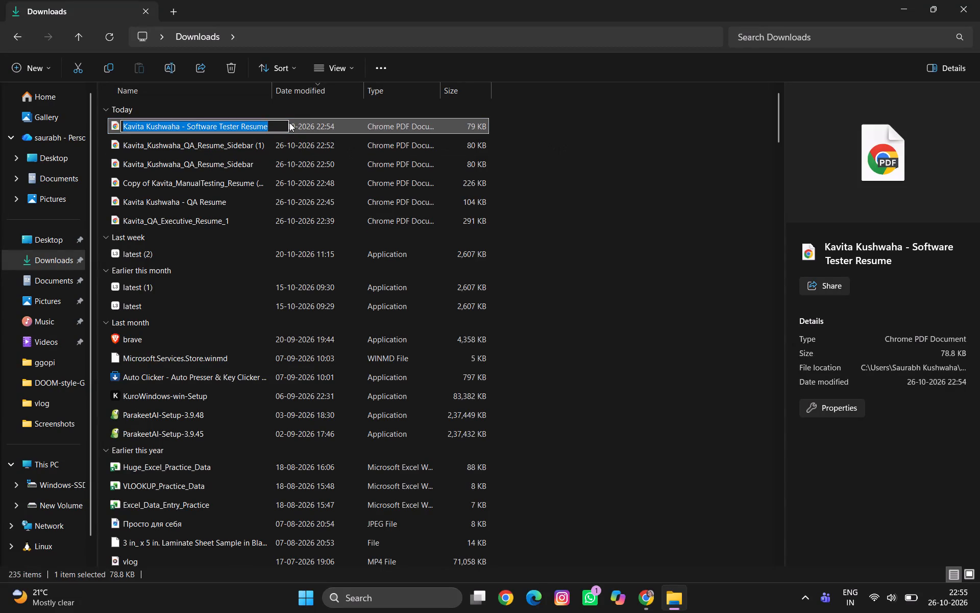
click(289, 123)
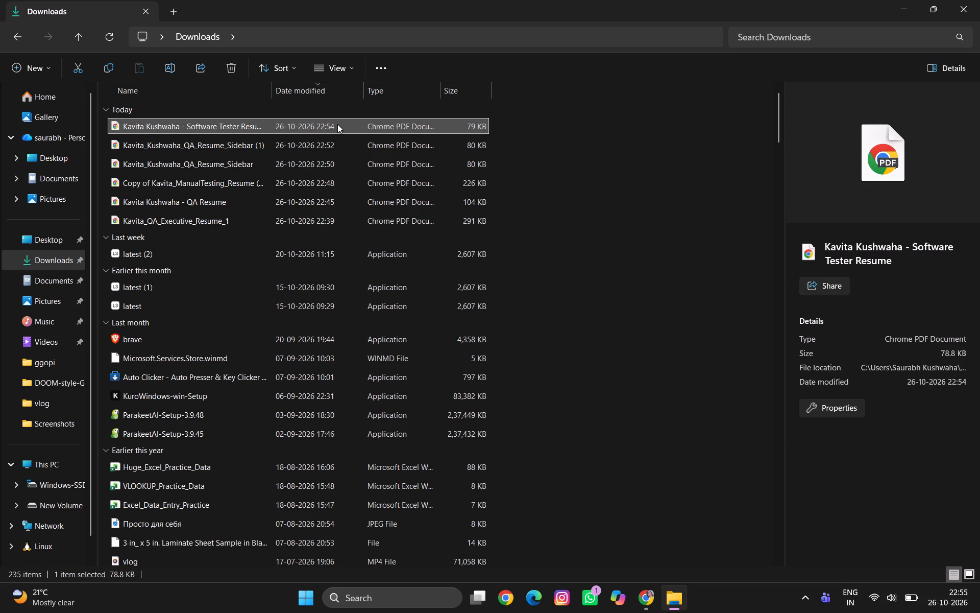
View the Software Tester Resume file's properties and look through the apps available as default for .pdf files.
right_click(337, 124)
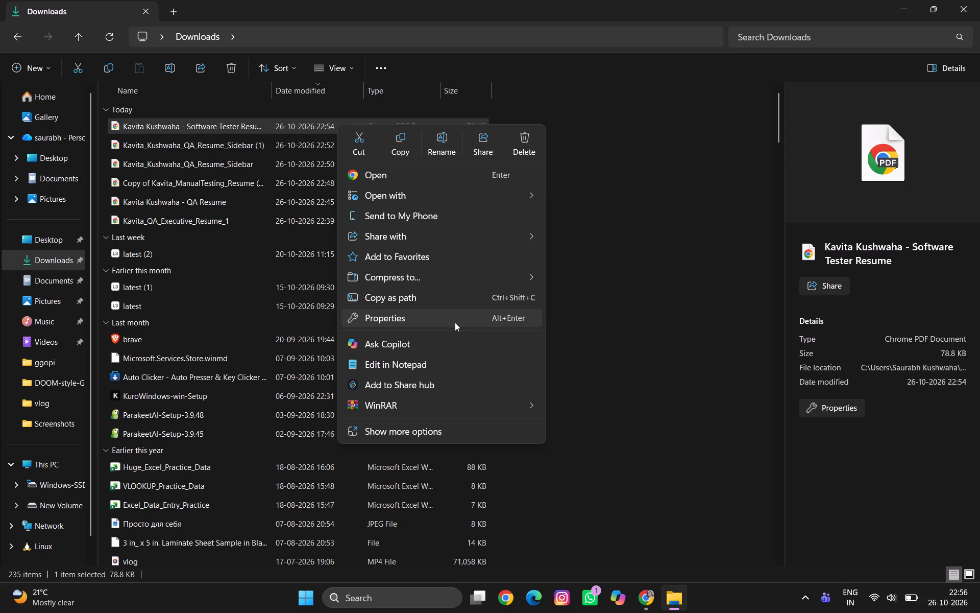
click(489, 314)
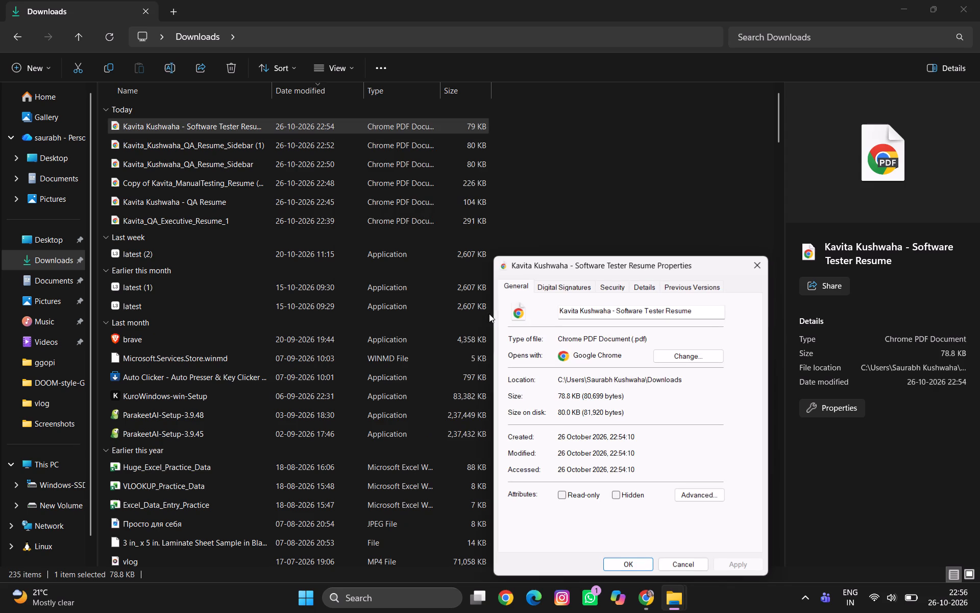
click(682, 363)
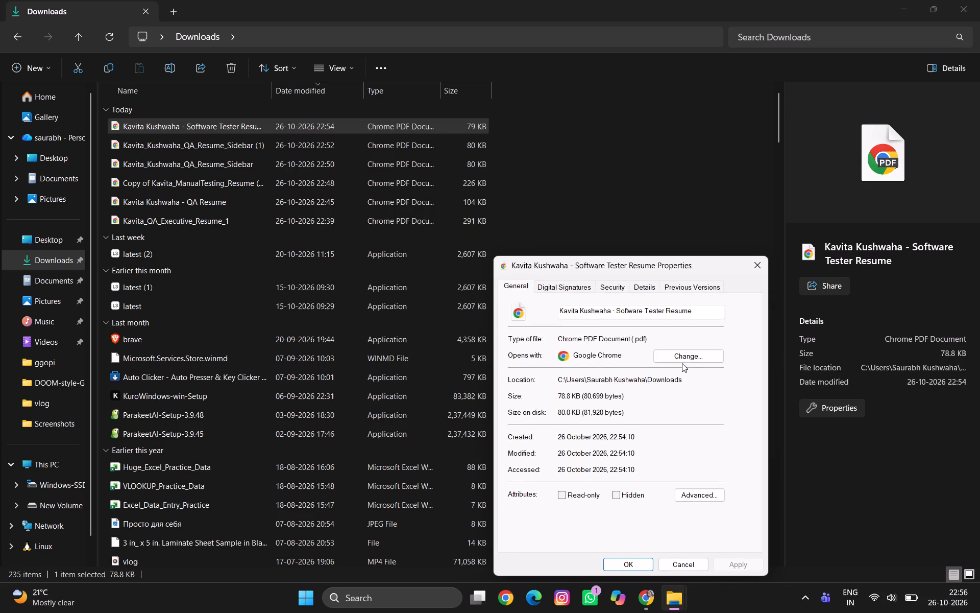
click(672, 356)
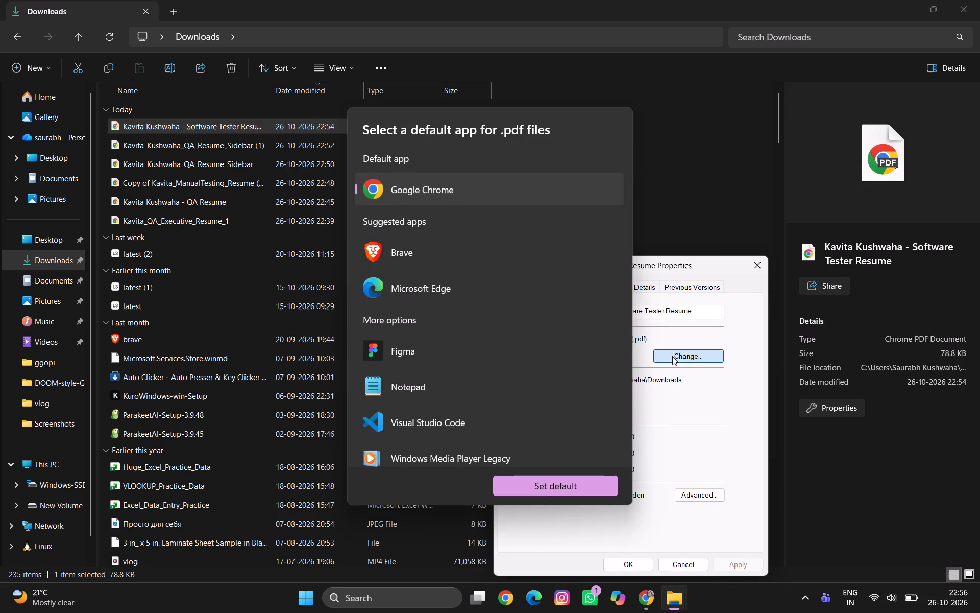
scroll(444, 366, down, 4)
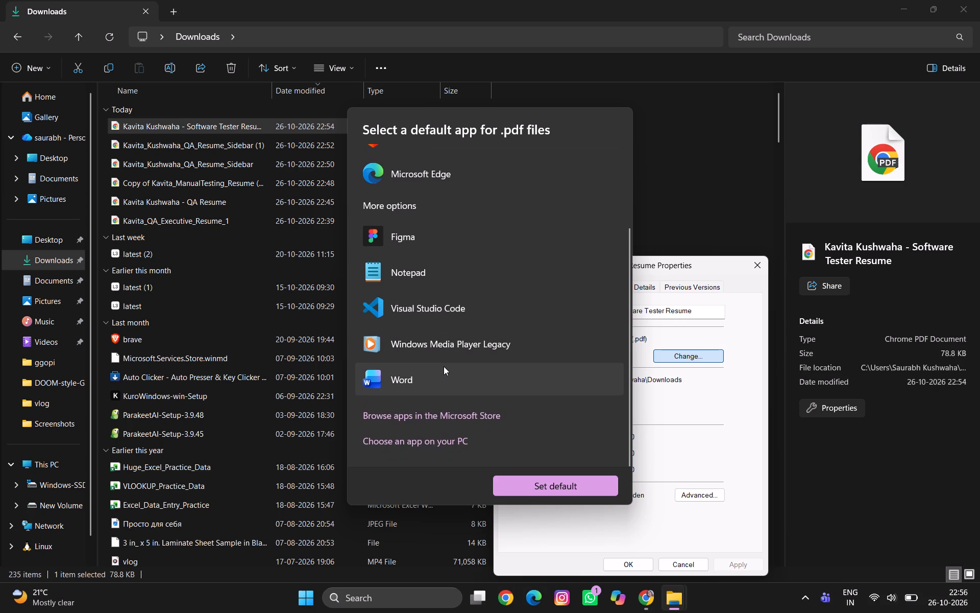
scroll(444, 366, down, 2)
scroll(424, 268, up, 5)
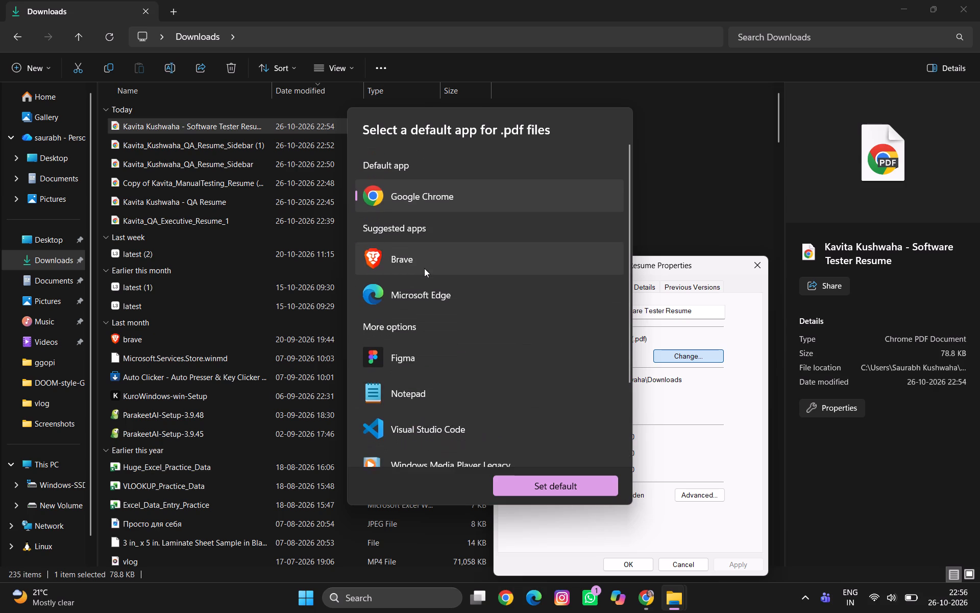
click(702, 147)
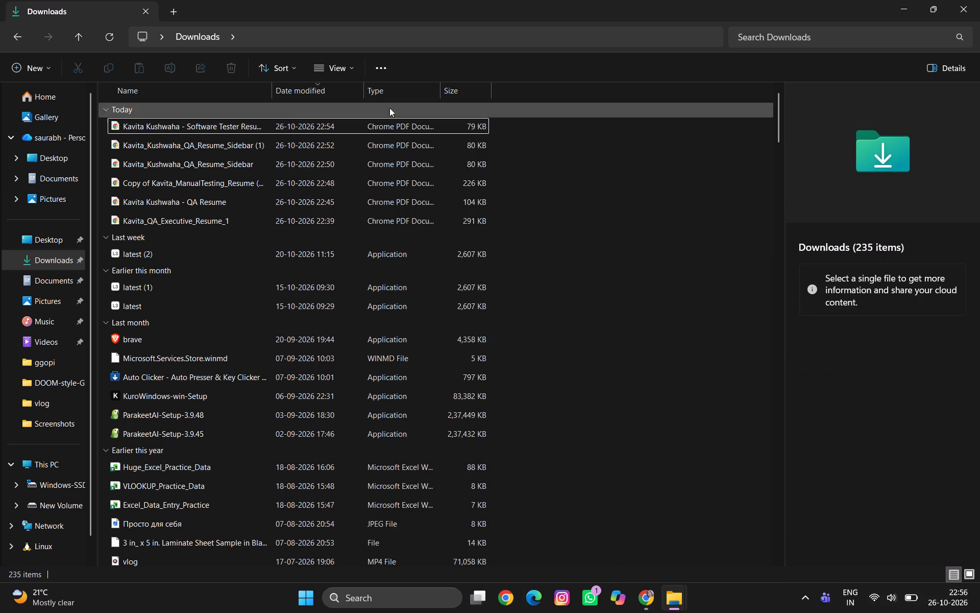
right_click(377, 123)
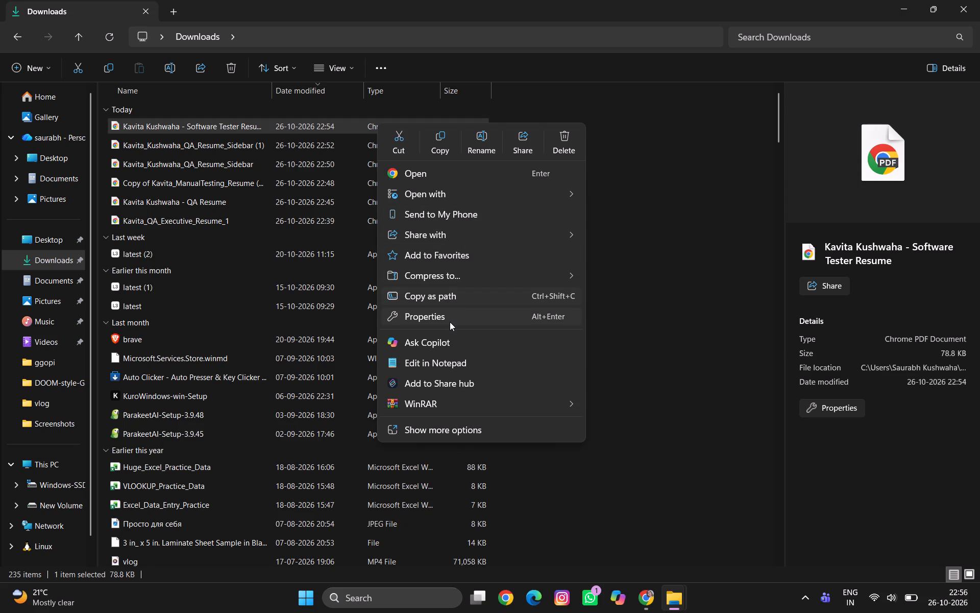
click(479, 317)
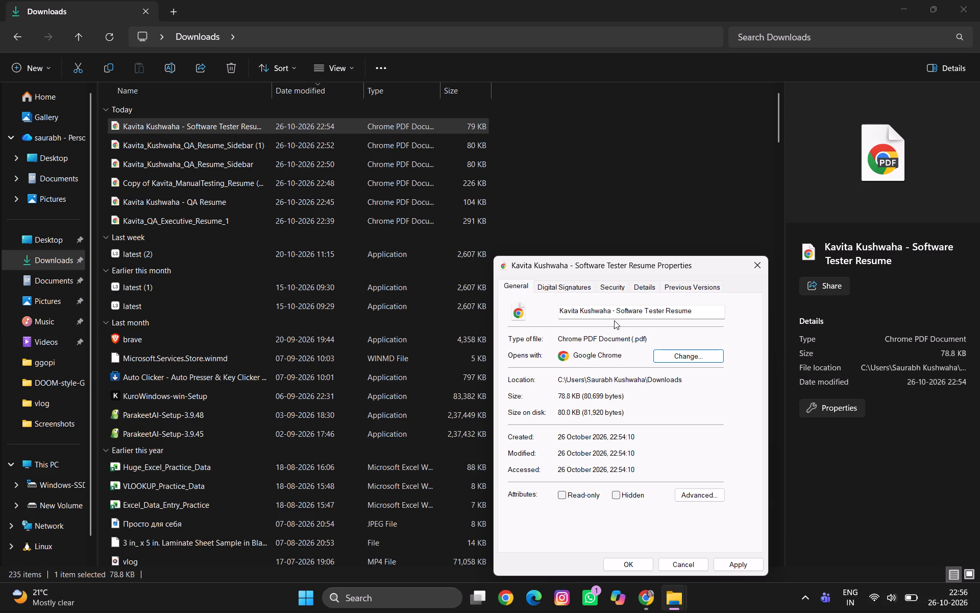
click(575, 288)
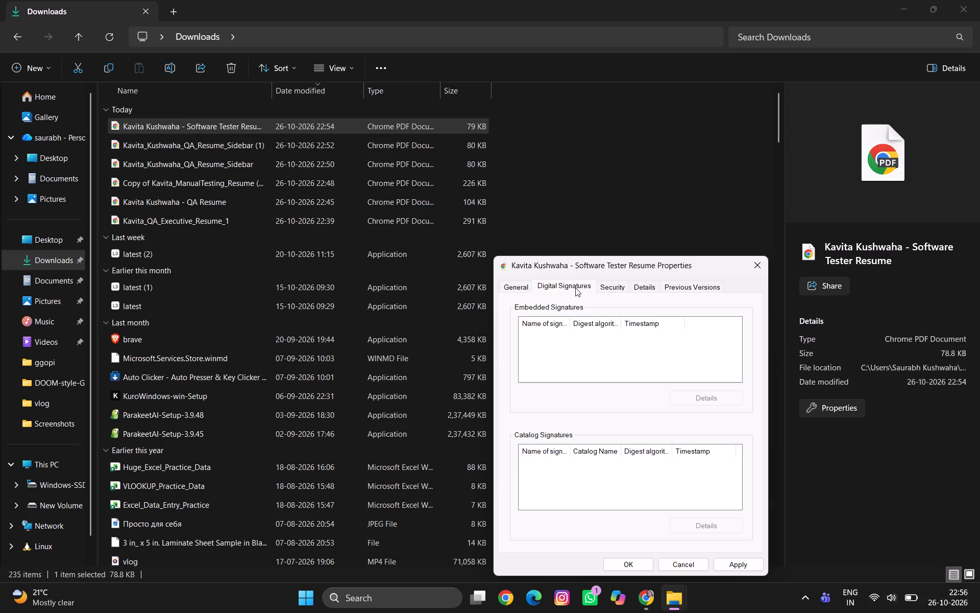
click(535, 289)
click(519, 290)
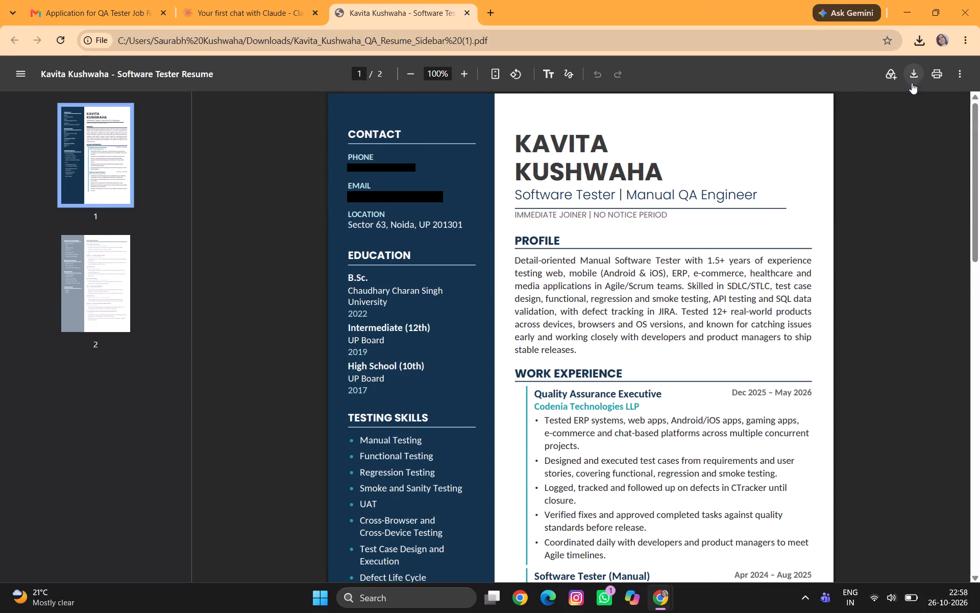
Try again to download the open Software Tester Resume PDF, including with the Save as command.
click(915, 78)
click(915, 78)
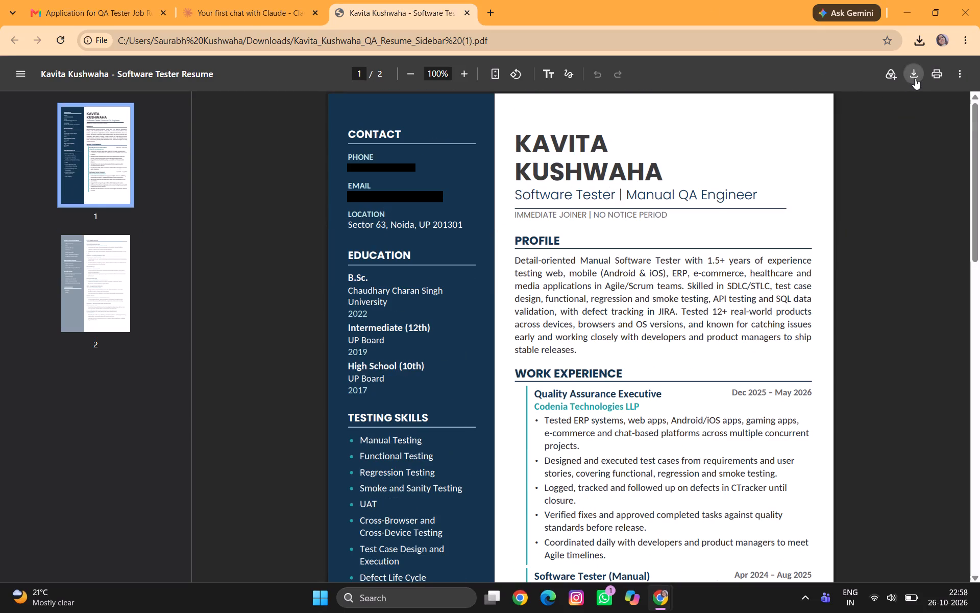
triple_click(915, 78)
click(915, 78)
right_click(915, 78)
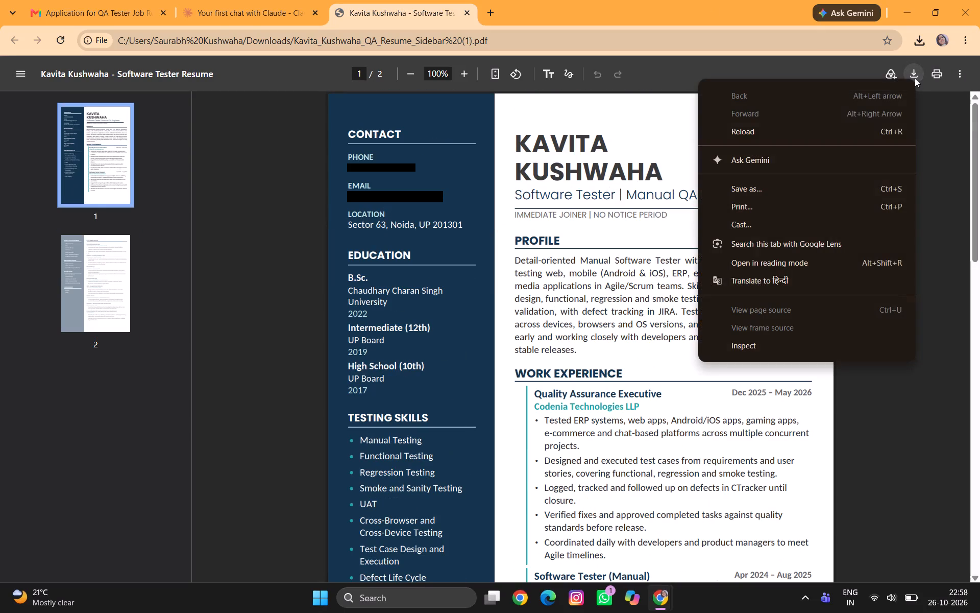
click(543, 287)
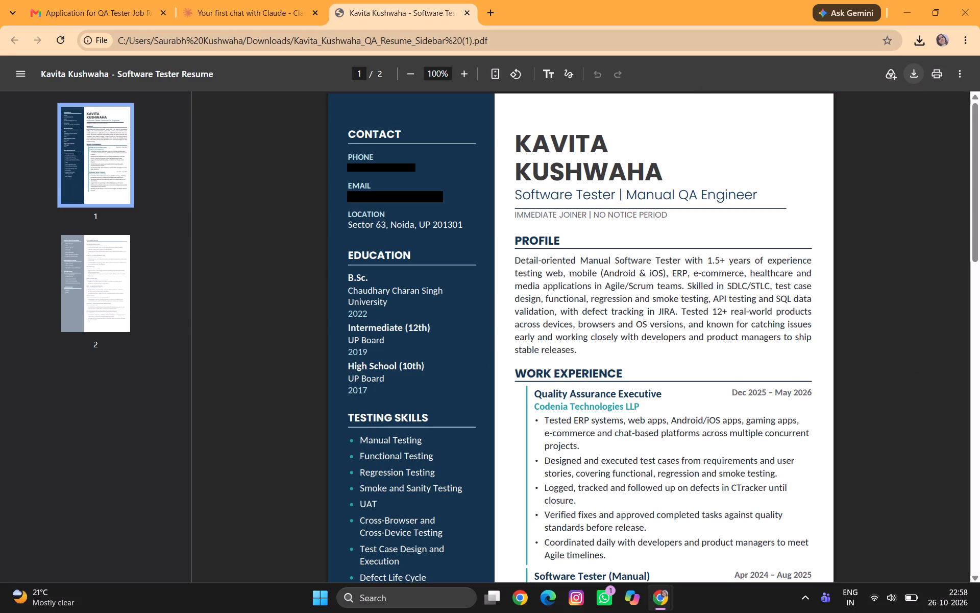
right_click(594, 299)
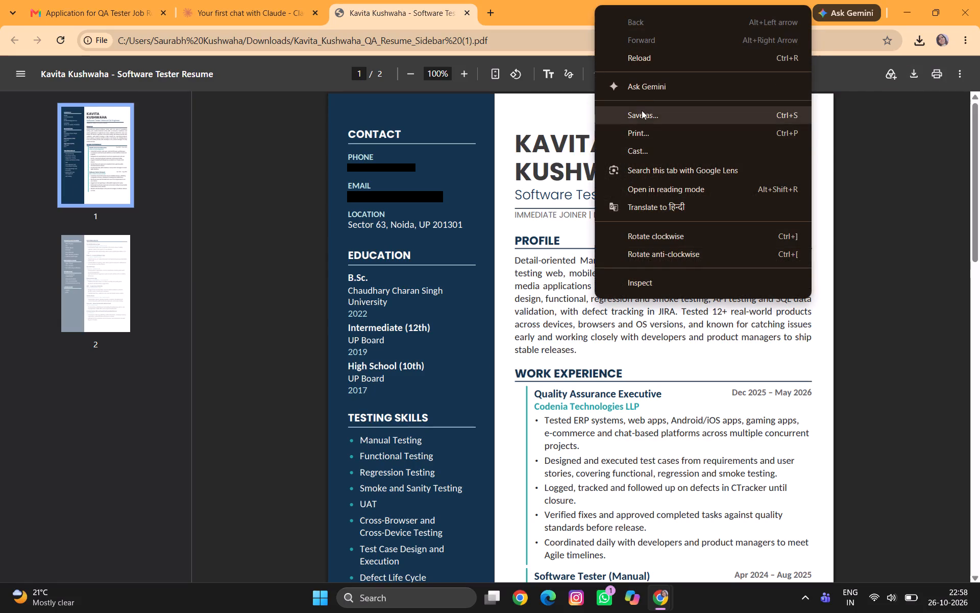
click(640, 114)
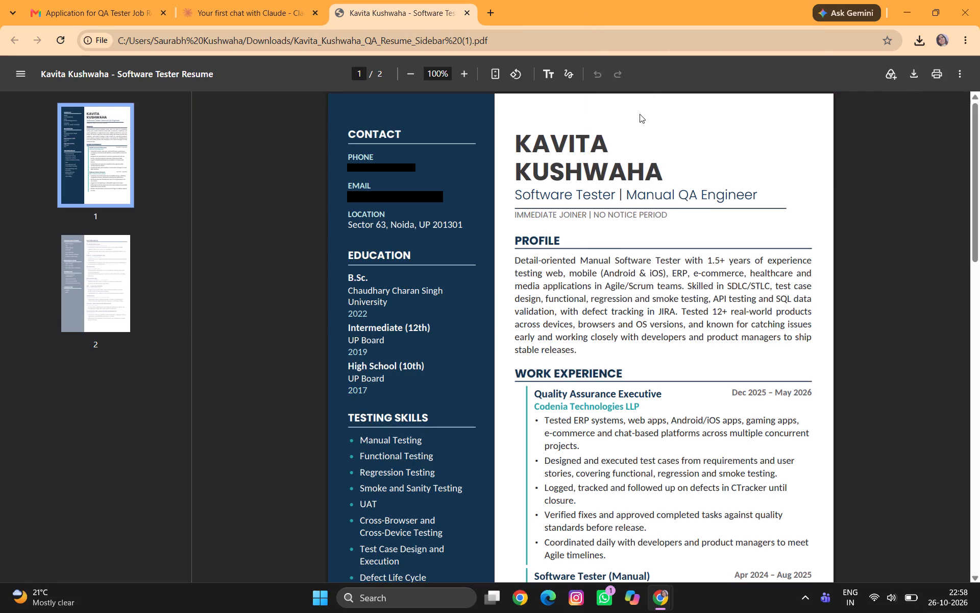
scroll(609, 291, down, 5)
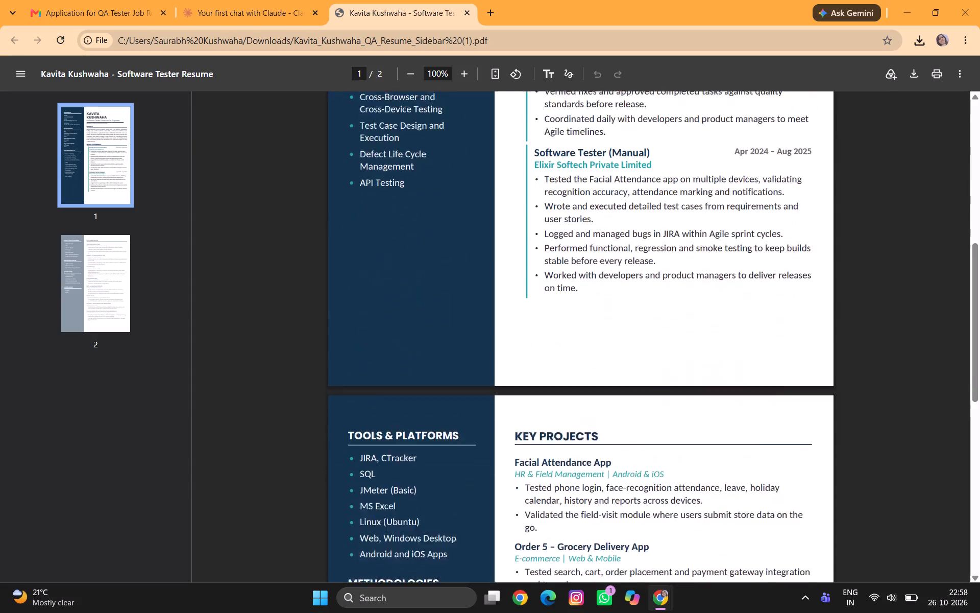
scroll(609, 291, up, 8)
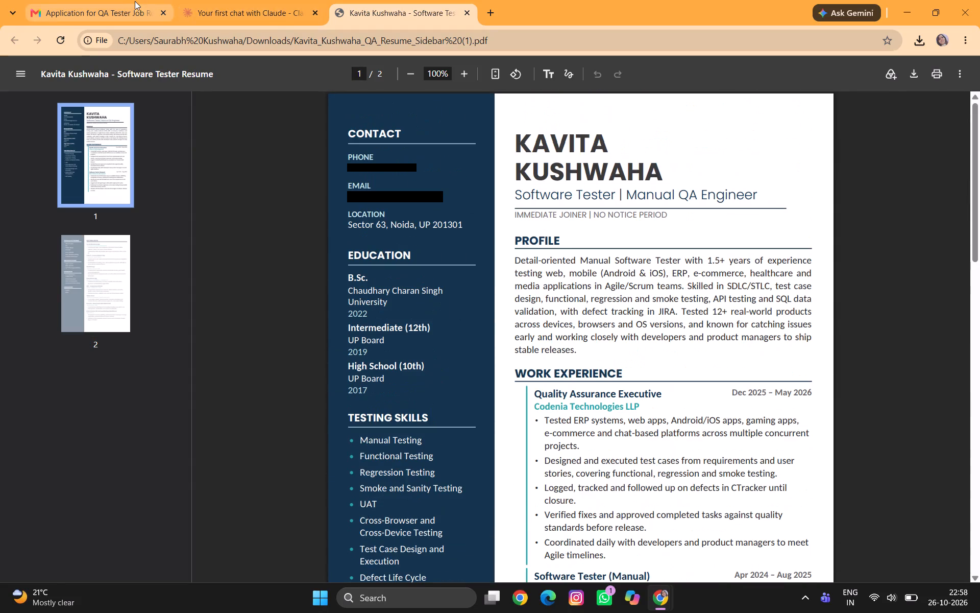
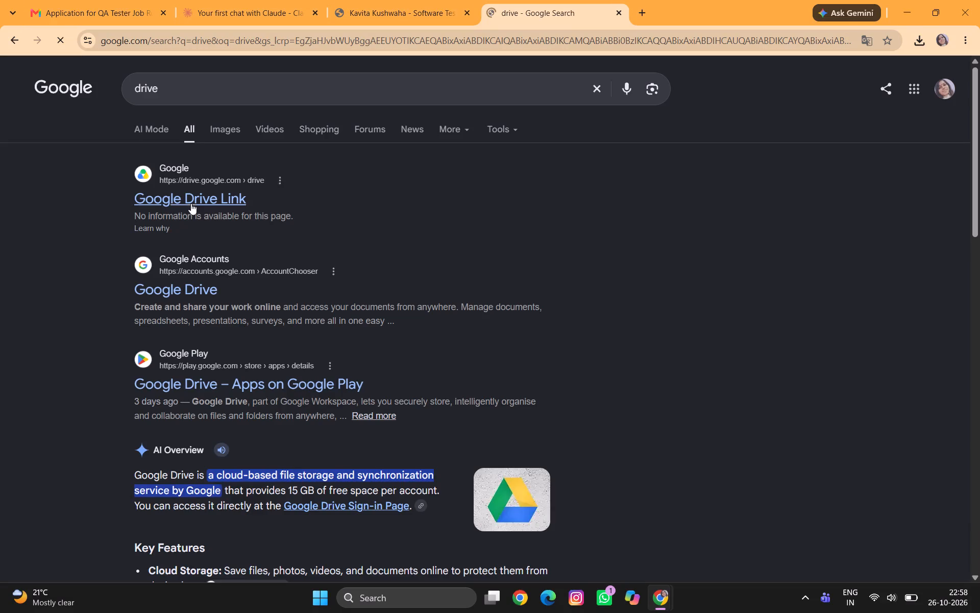
Go to Google Drive from the search results and select the uploaded Software Tester Resume PDF among the suggested files.
click(190, 202)
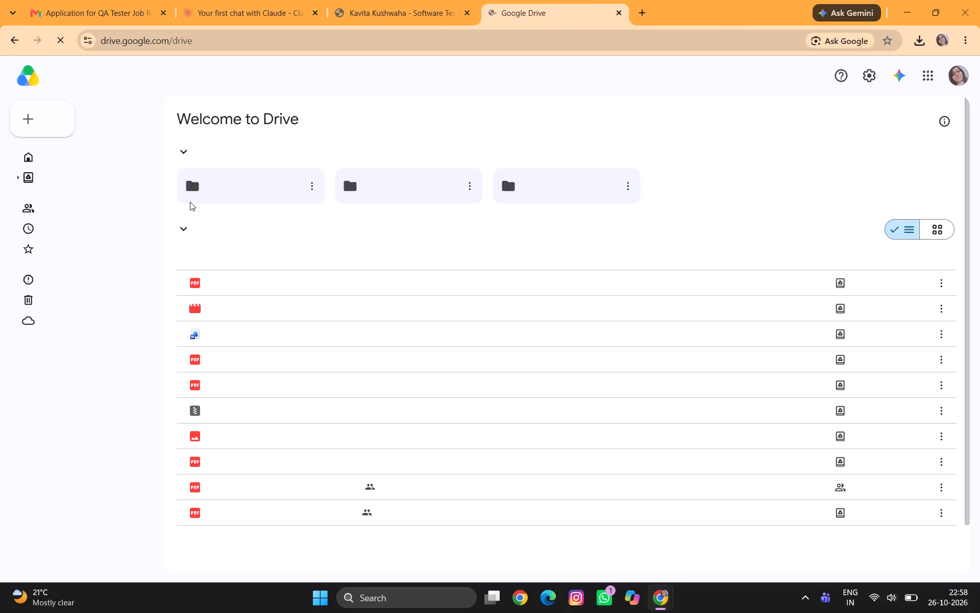
click(412, 281)
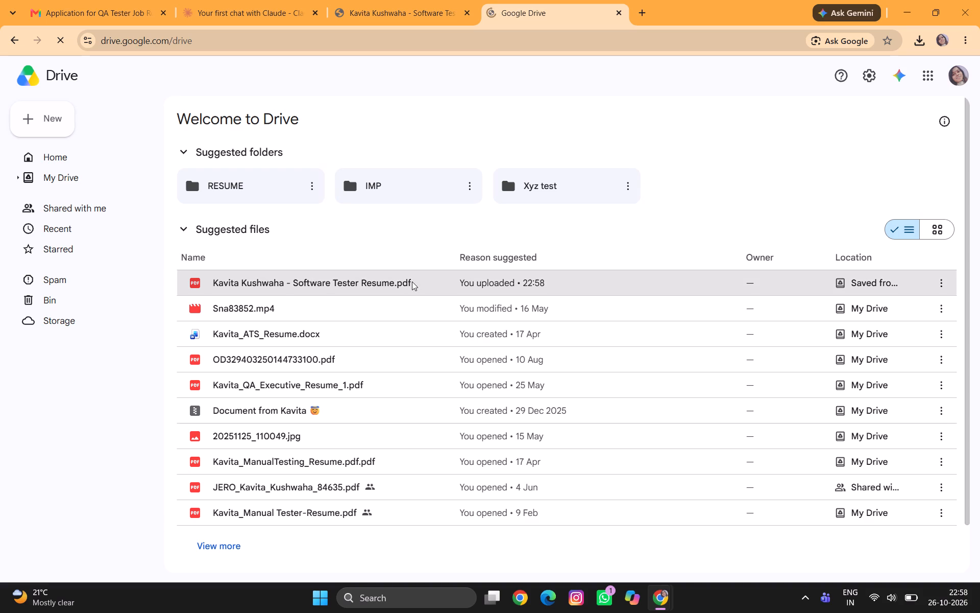